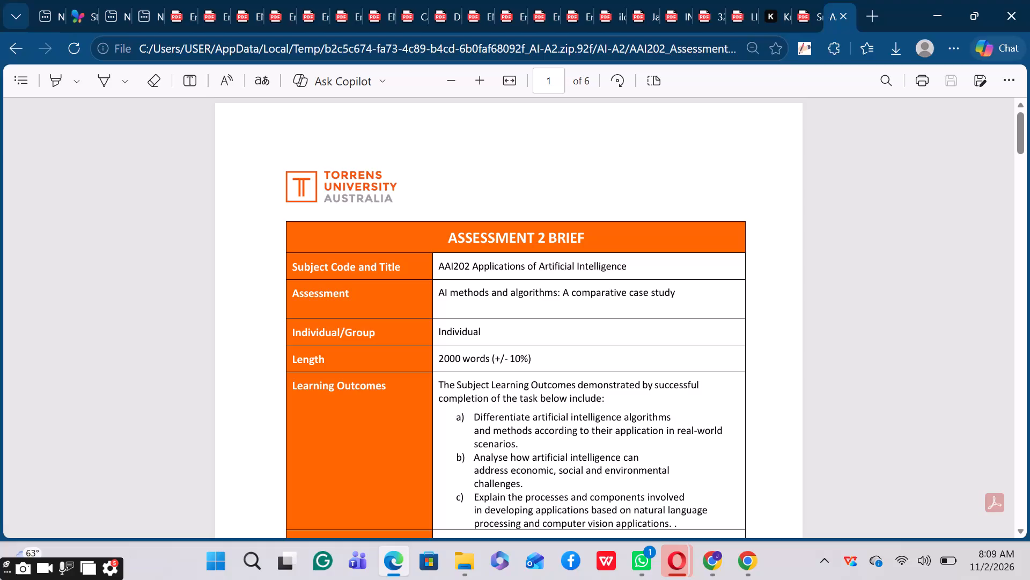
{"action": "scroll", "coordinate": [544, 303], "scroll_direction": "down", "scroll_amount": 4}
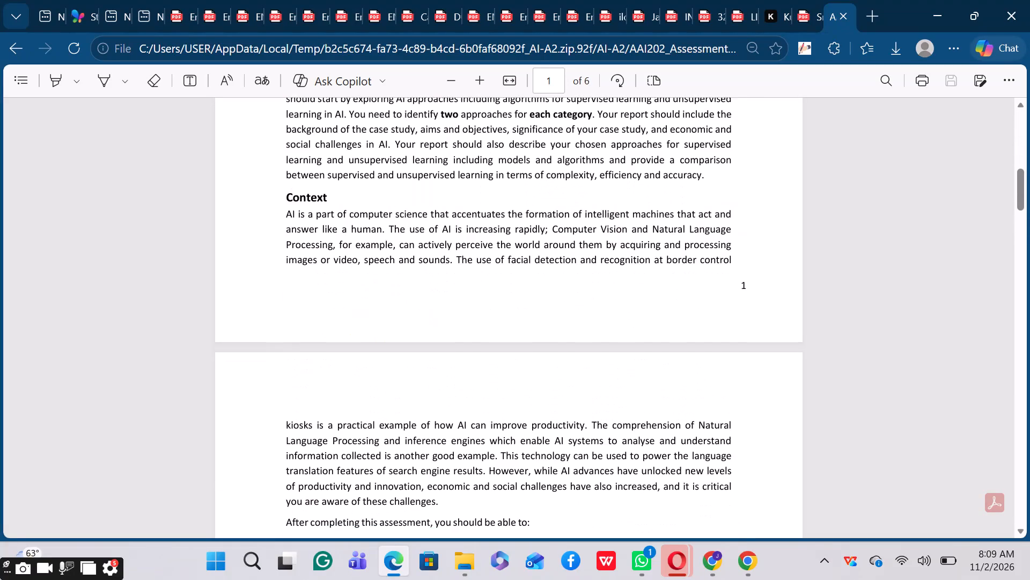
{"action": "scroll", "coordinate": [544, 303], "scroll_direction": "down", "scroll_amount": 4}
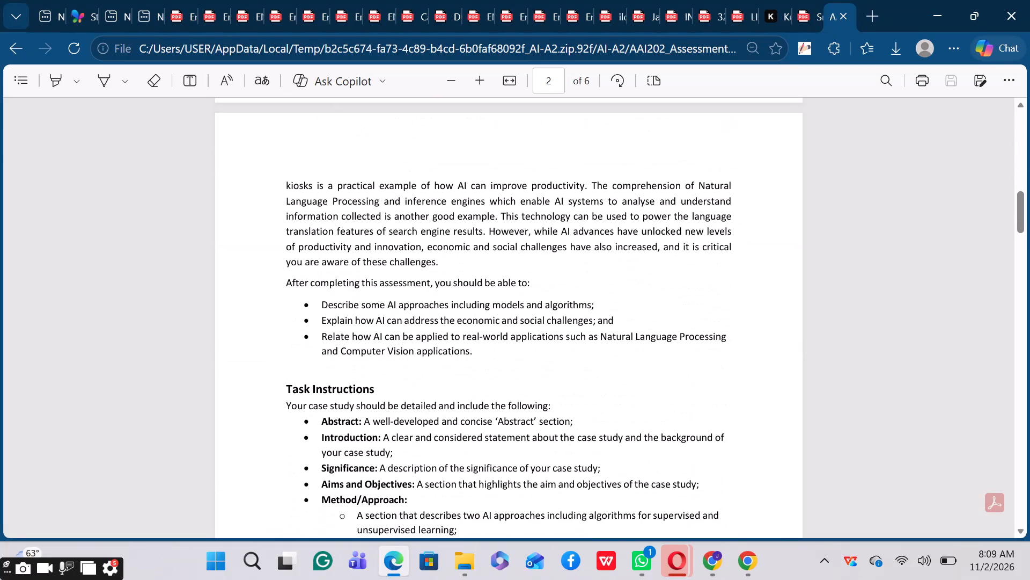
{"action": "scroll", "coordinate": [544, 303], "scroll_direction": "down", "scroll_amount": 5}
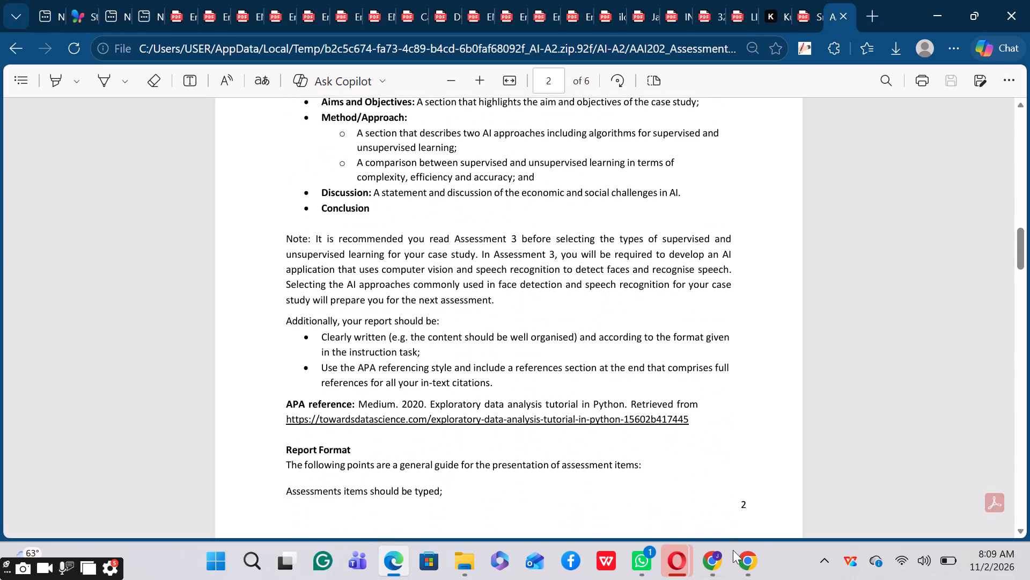
Switch to Chrome and review the tender's bid preparation forms and the activities required for final submission.
{"action": "left_click", "coordinate": [741, 561]}
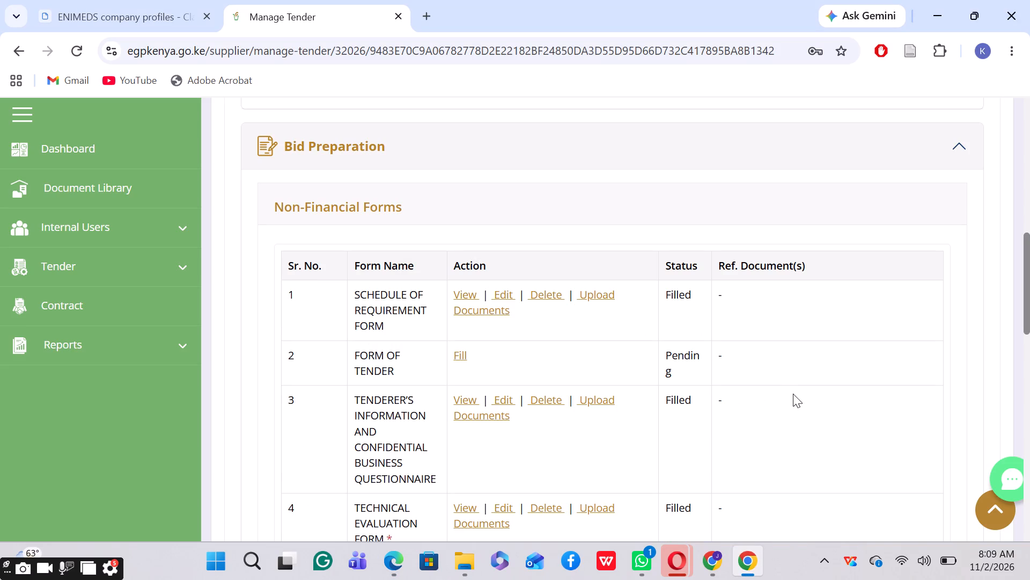
{"action": "scroll", "coordinate": [793, 394], "scroll_direction": "down", "scroll_amount": 4}
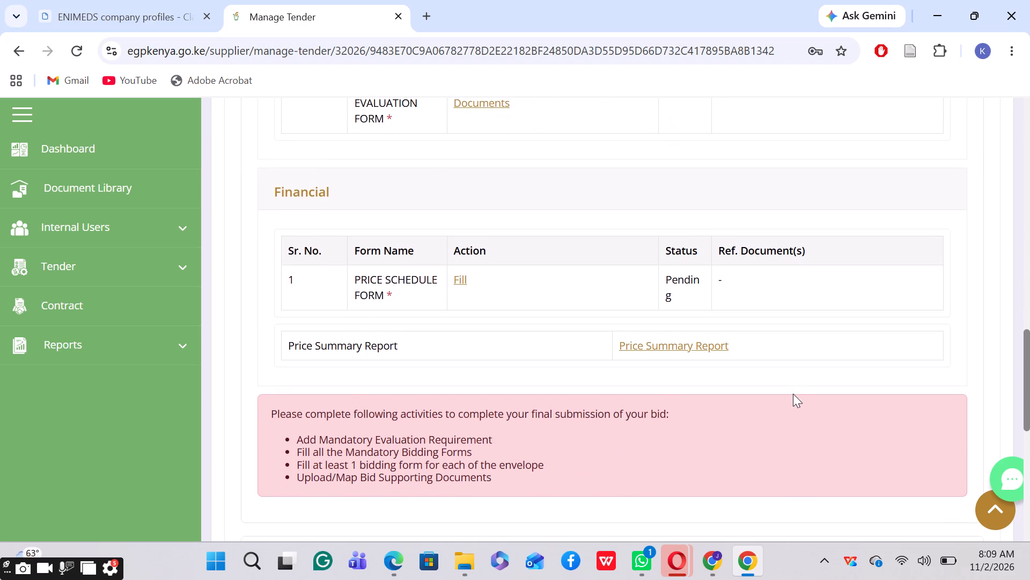
{"action": "scroll", "coordinate": [793, 394], "scroll_direction": "down", "scroll_amount": 3}
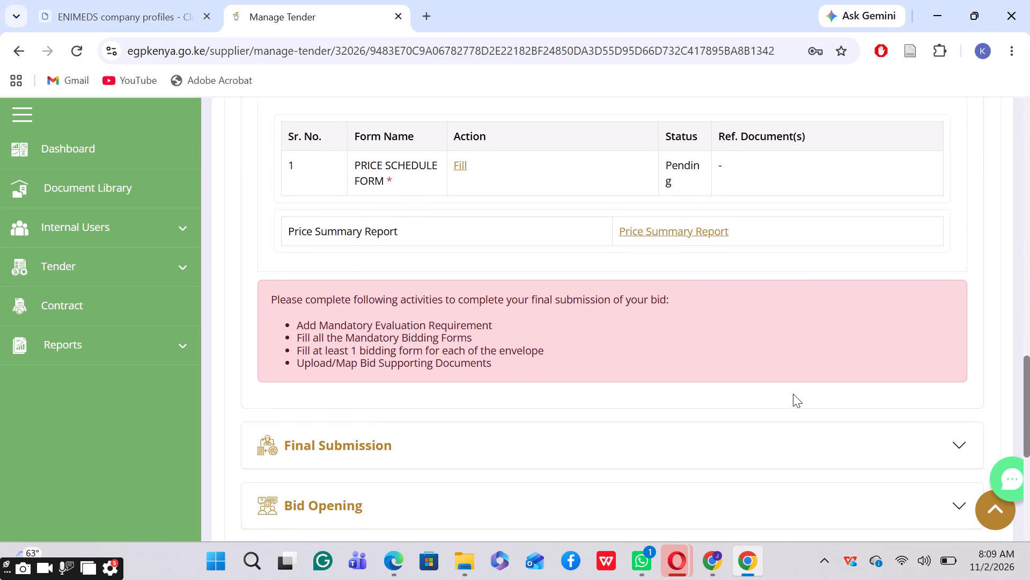
{"action": "scroll", "coordinate": [793, 394], "scroll_direction": "up", "scroll_amount": 1}
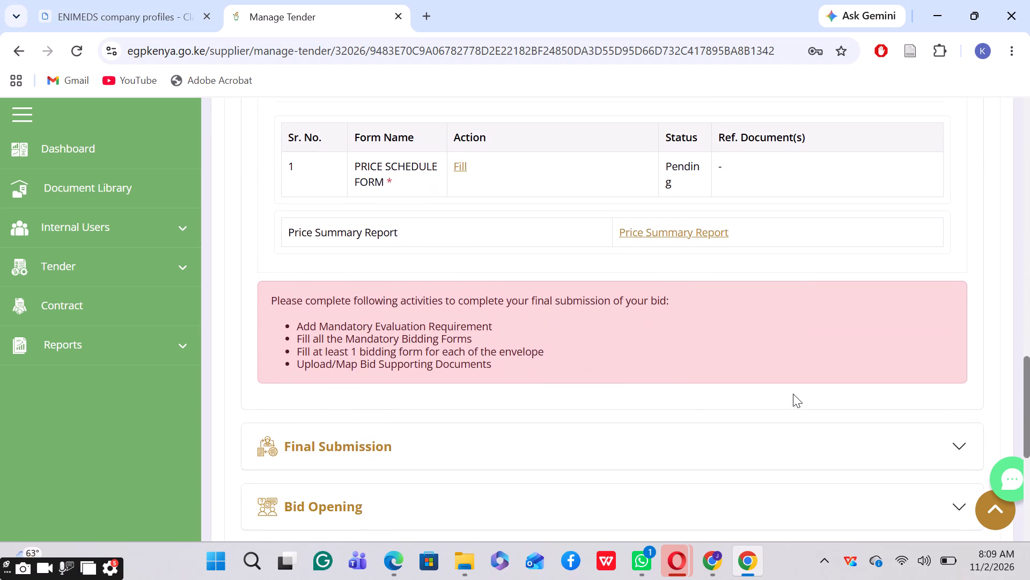
{"action": "scroll", "coordinate": [793, 394], "scroll_direction": "up", "scroll_amount": 4}
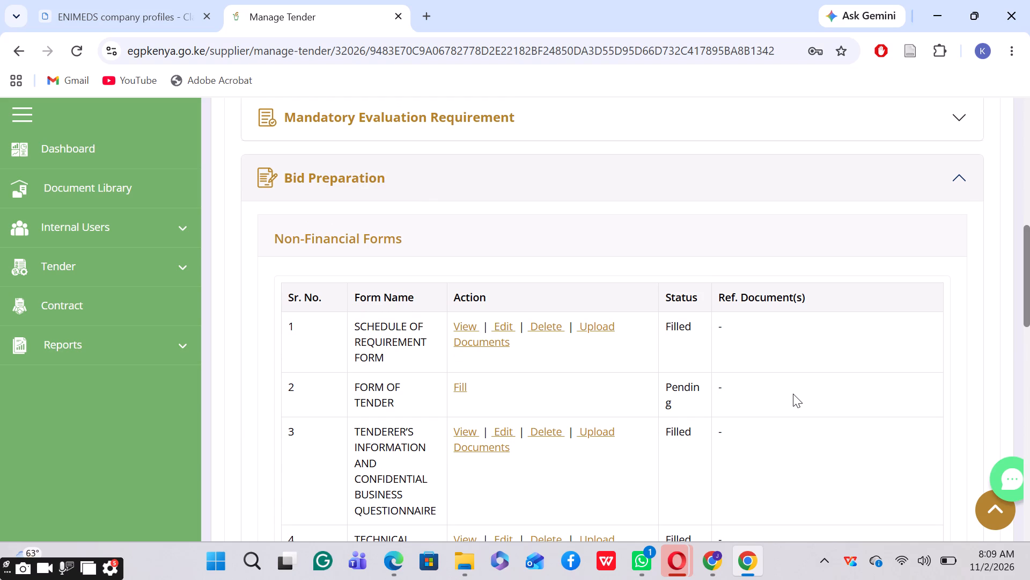
{"action": "scroll", "coordinate": [793, 394], "scroll_direction": "down", "scroll_amount": 1}
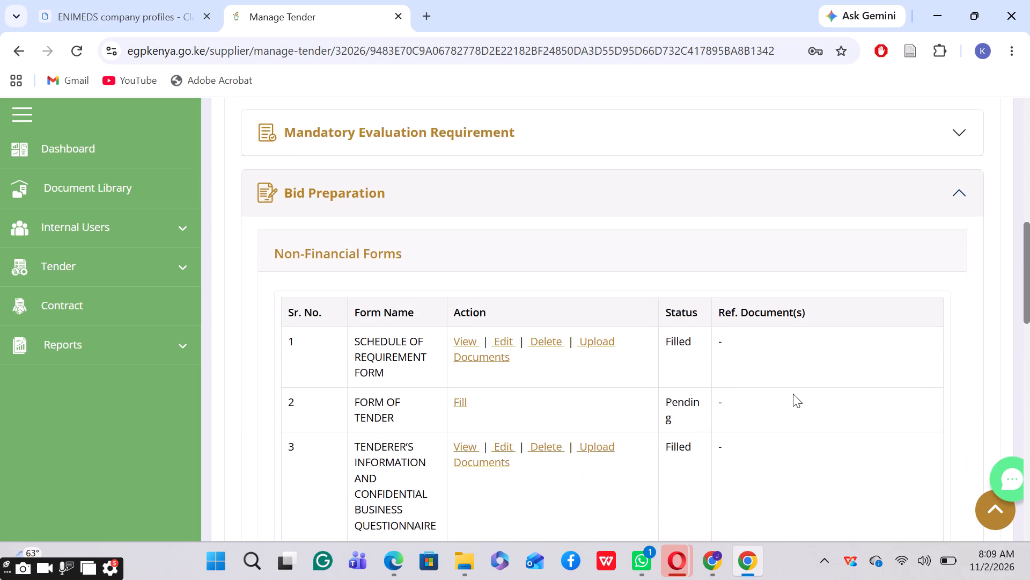
{"action": "scroll", "coordinate": [793, 394], "scroll_direction": "down", "scroll_amount": 3}
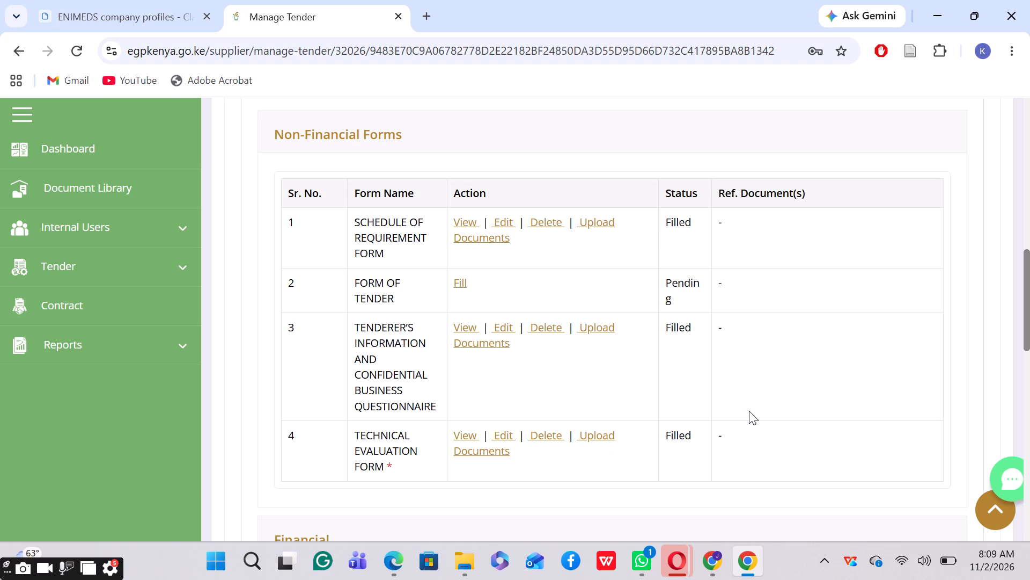
{"action": "scroll", "coordinate": [749, 411], "scroll_direction": "down", "scroll_amount": 3}
{"action": "scroll", "coordinate": [749, 411], "scroll_direction": "up", "scroll_amount": 4}
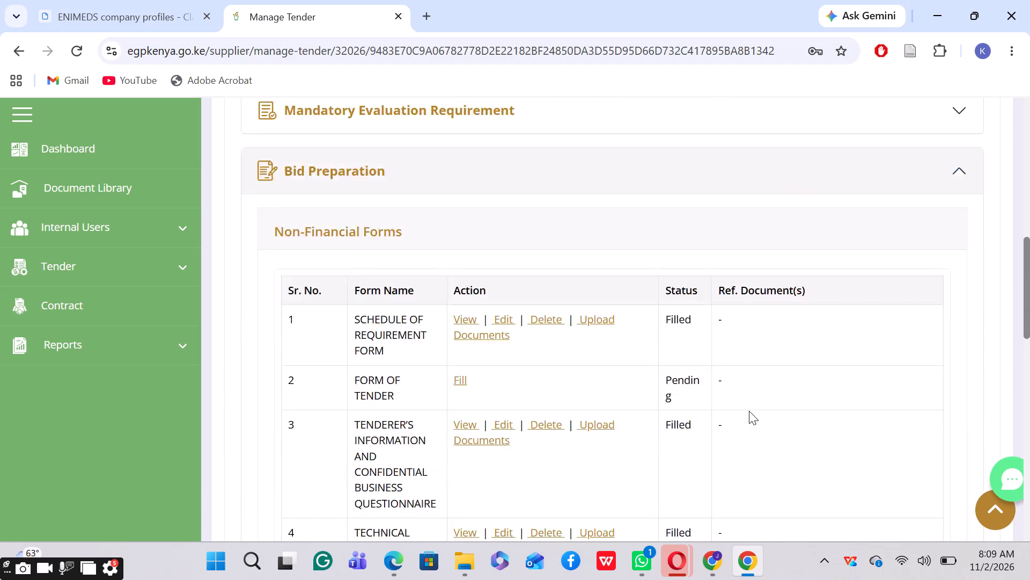
{"action": "scroll", "coordinate": [749, 411], "scroll_direction": "down", "scroll_amount": 1}
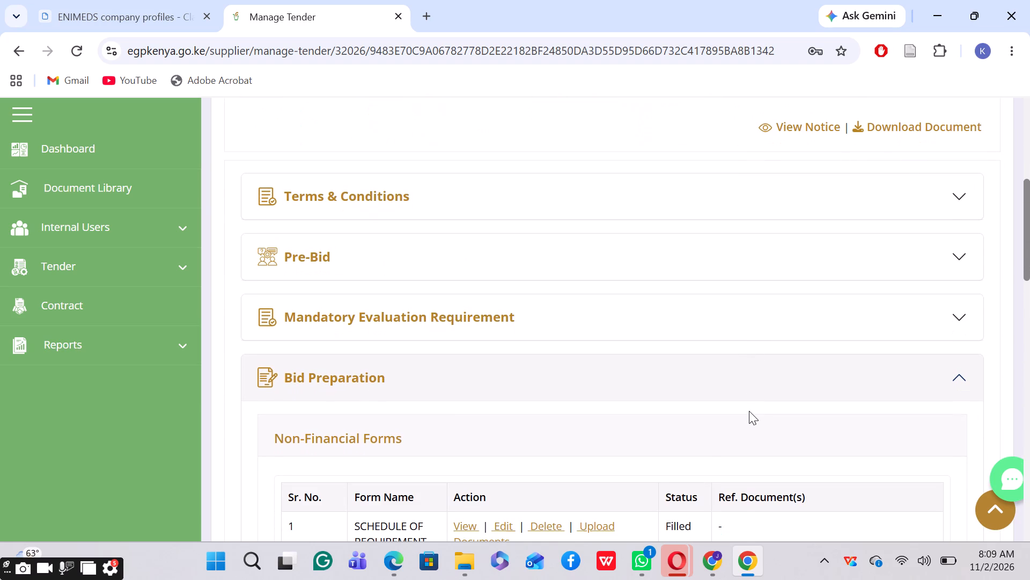
{"action": "scroll", "coordinate": [749, 411], "scroll_direction": "down", "scroll_amount": 1}
Open the tender's Mandatory Evaluation Requirement page.
{"action": "left_click", "coordinate": [452, 322]}
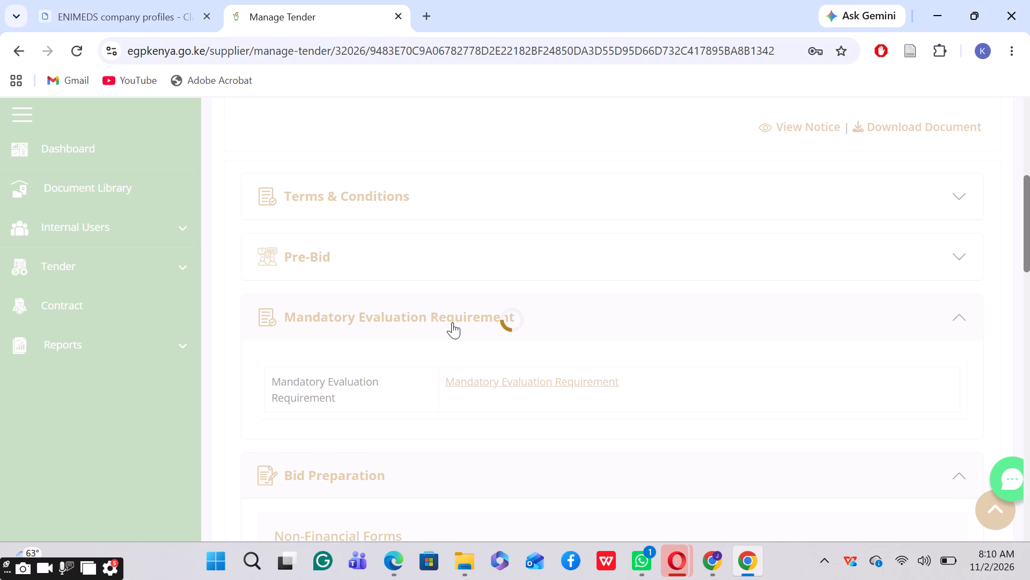
{"action": "left_click", "coordinate": [512, 381]}
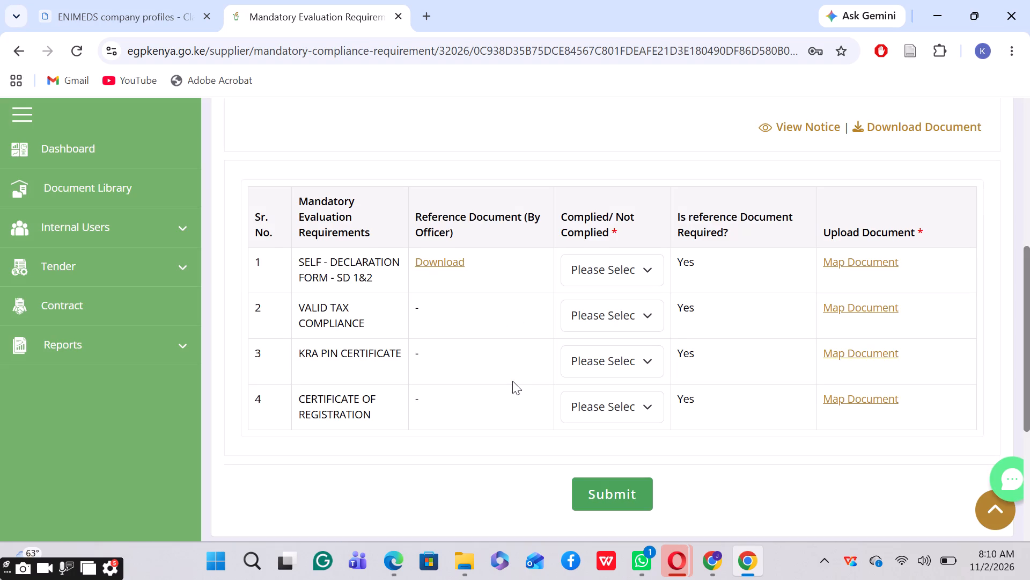
Download the officer's reference document for the SELF-DECLARATION FORM - SD 1&2 requirement and open it in WPS Office.
{"action": "scroll", "coordinate": [512, 381], "scroll_direction": "up", "scroll_amount": 1}
{"action": "scroll", "coordinate": [512, 381], "scroll_direction": "down", "scroll_amount": 1}
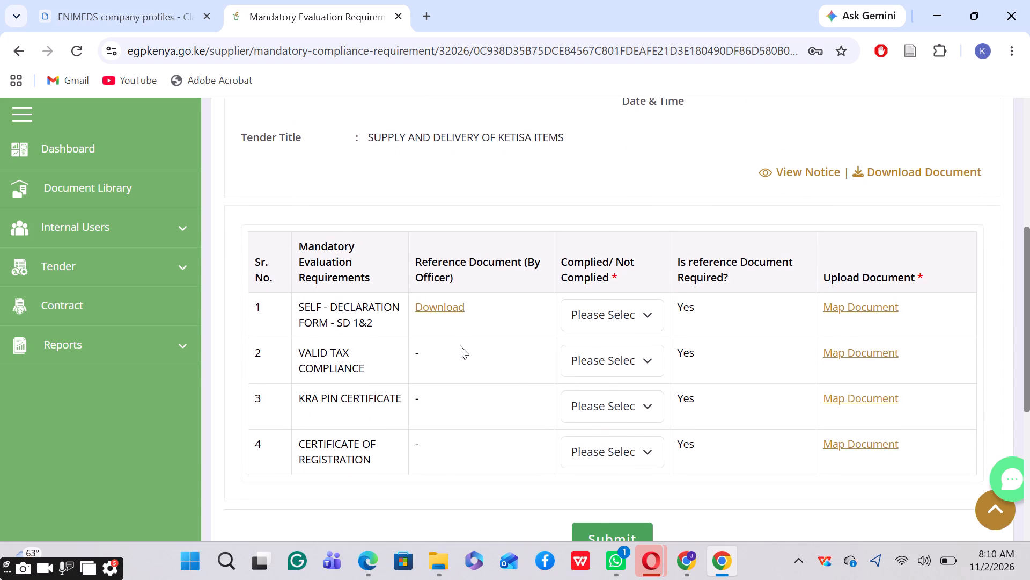
{"action": "left_click", "coordinate": [448, 309]}
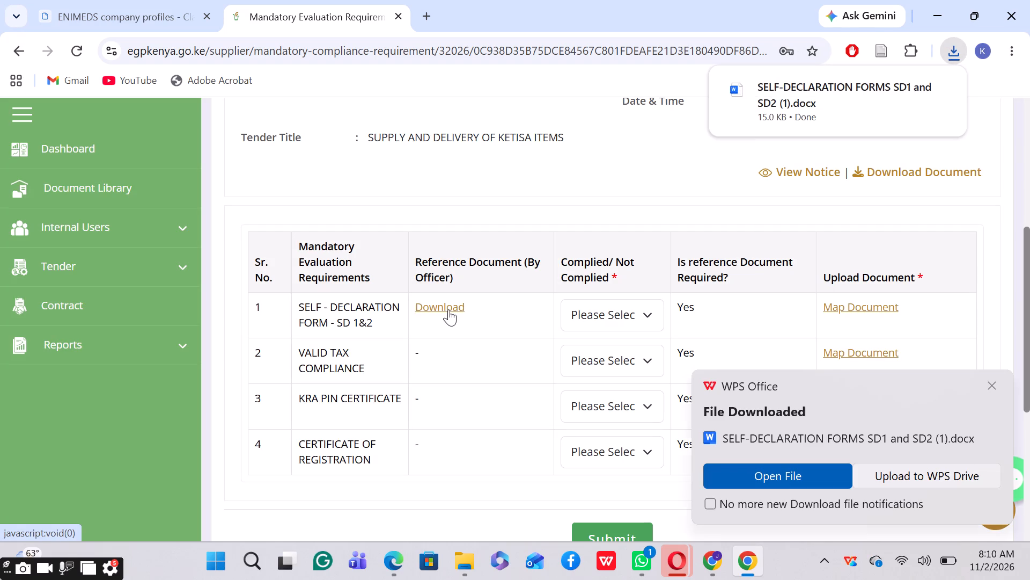
{"action": "left_click", "coordinate": [751, 485]}
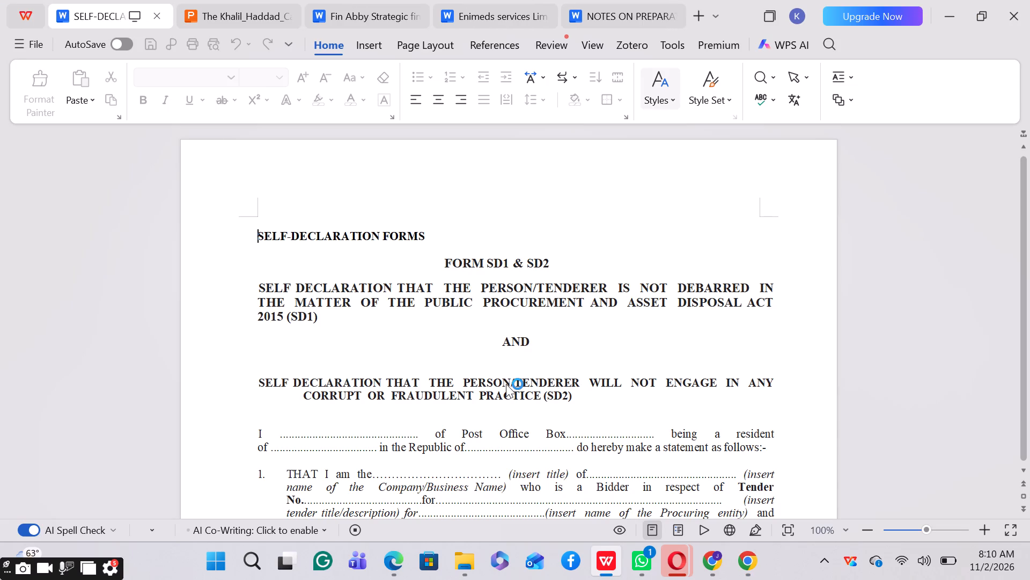
Replace the dotted blank after "I" in the self-declaration's opening sentence with the declarant's full name in capitals.
{"action": "scroll", "coordinate": [506, 384], "scroll_direction": "down", "scroll_amount": 5}
{"action": "scroll", "coordinate": [551, 404], "scroll_direction": "down", "scroll_amount": 1}
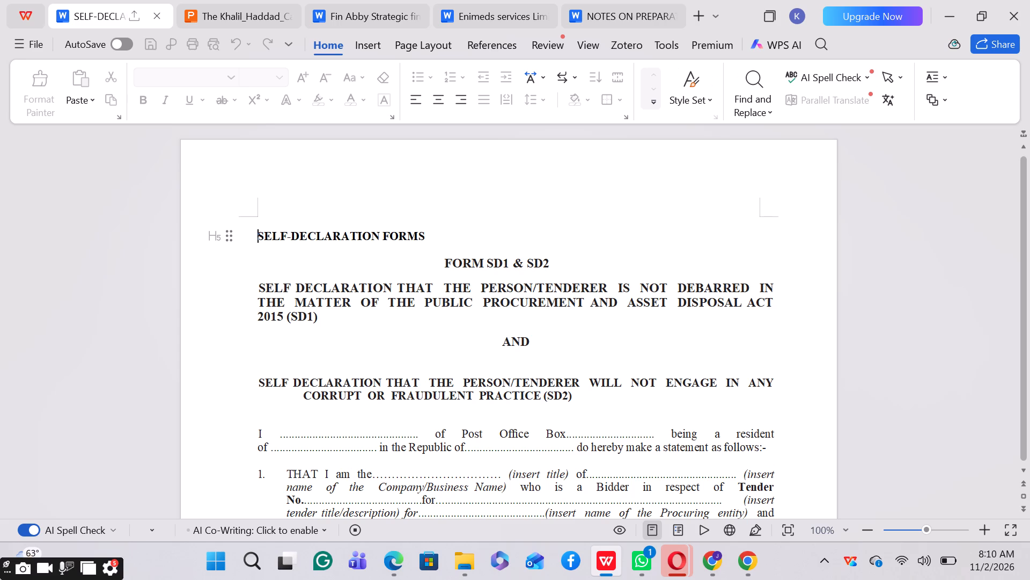
{"action": "scroll", "coordinate": [551, 404], "scroll_direction": "down", "scroll_amount": 4}
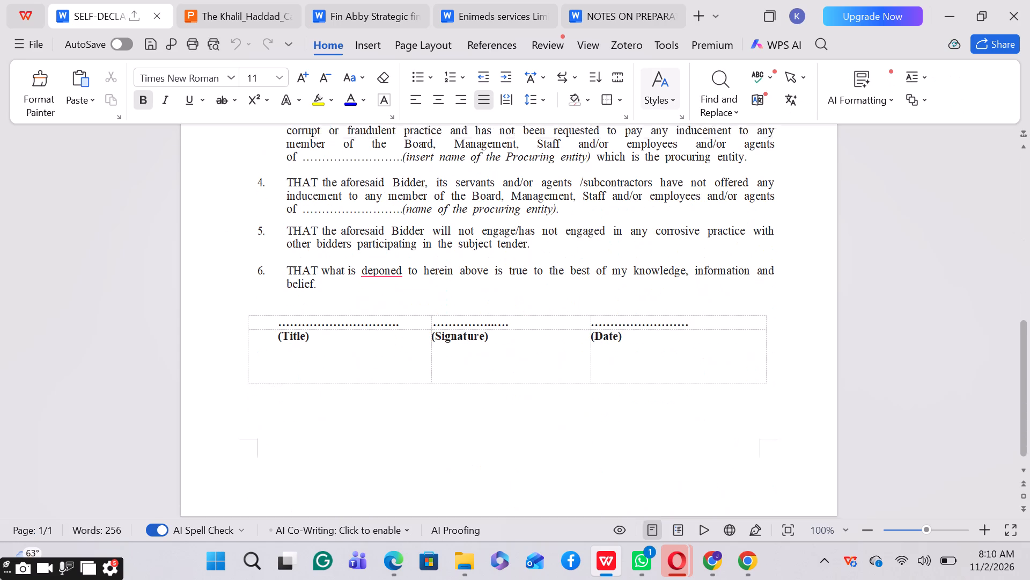
{"action": "scroll", "coordinate": [554, 421], "scroll_direction": "down", "scroll_amount": 1}
{"action": "scroll", "coordinate": [554, 421], "scroll_direction": "up", "scroll_amount": 3}
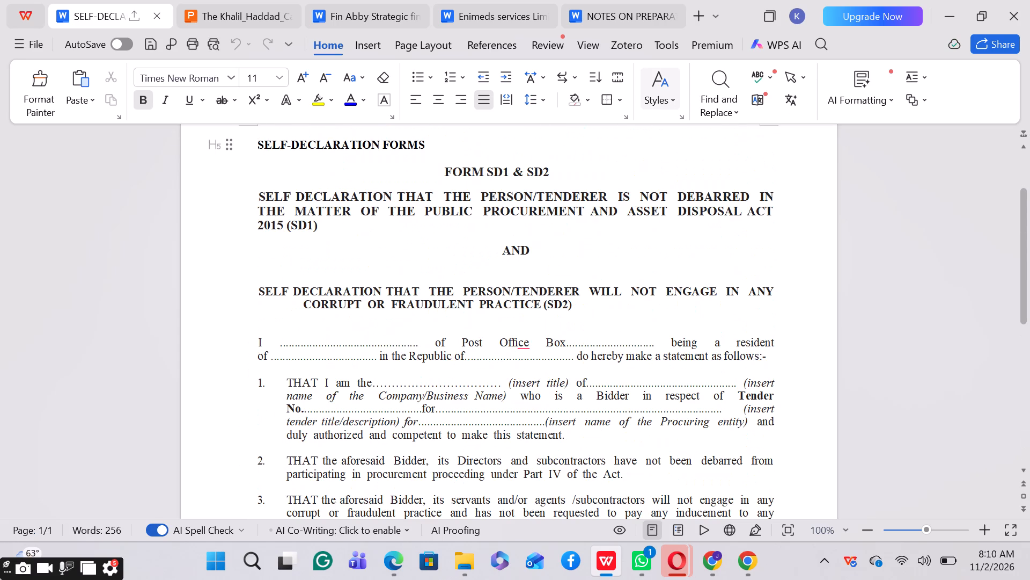
{"action": "left_click", "coordinate": [377, 331]}
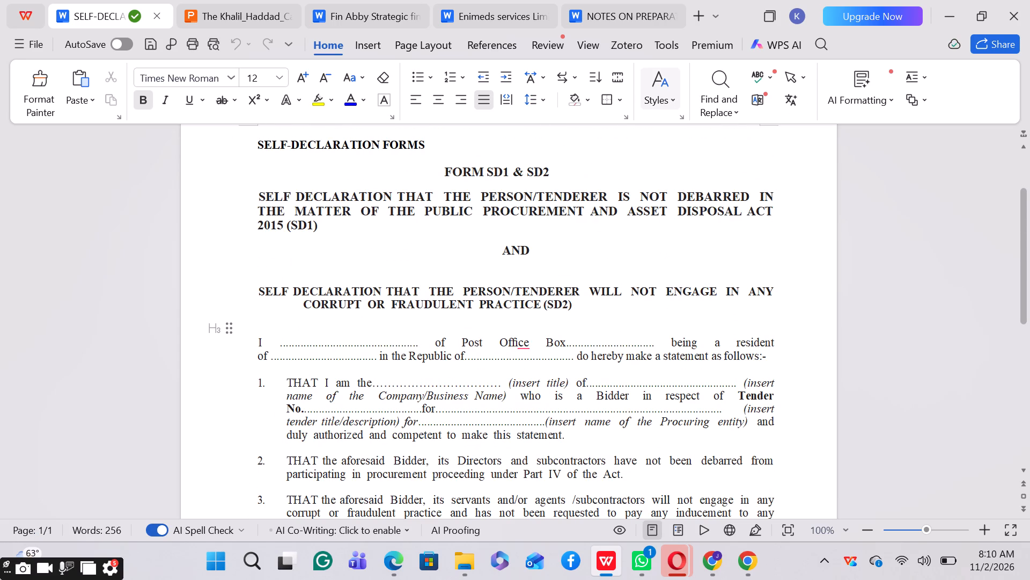
{"action": "left_click", "coordinate": [345, 352]}
{"action": "left_click", "coordinate": [342, 338]}
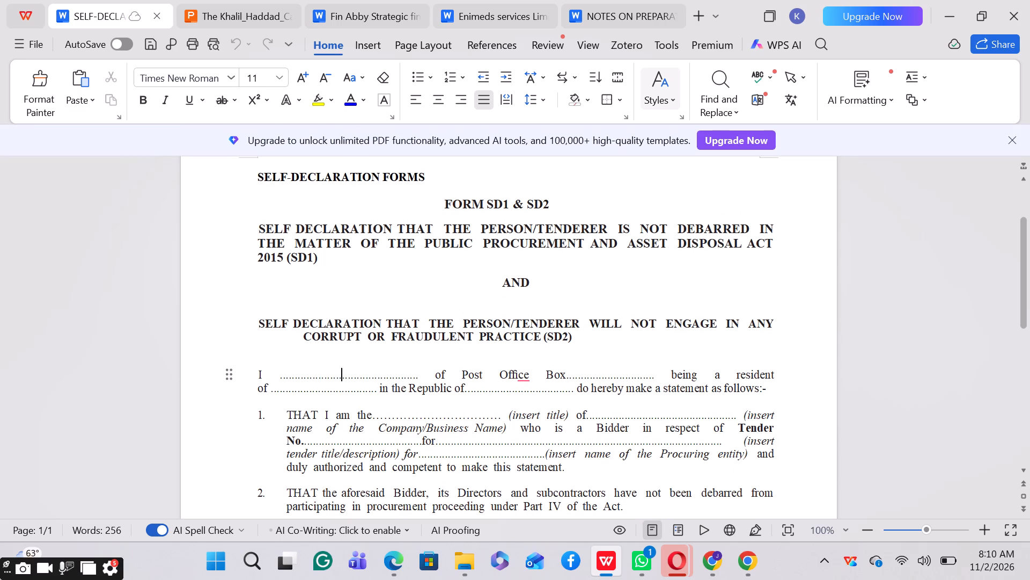
{"action": "left_click", "coordinate": [417, 372]}
{"action": "key", "text": "BackSpace"}
{"action": "key", "text": "BackSpace"}
{"action": "key", "text": "BackSpace"}
{"action": "key", "text": "BackSpace"}
{"action": "key", "text": "BackSpace"}
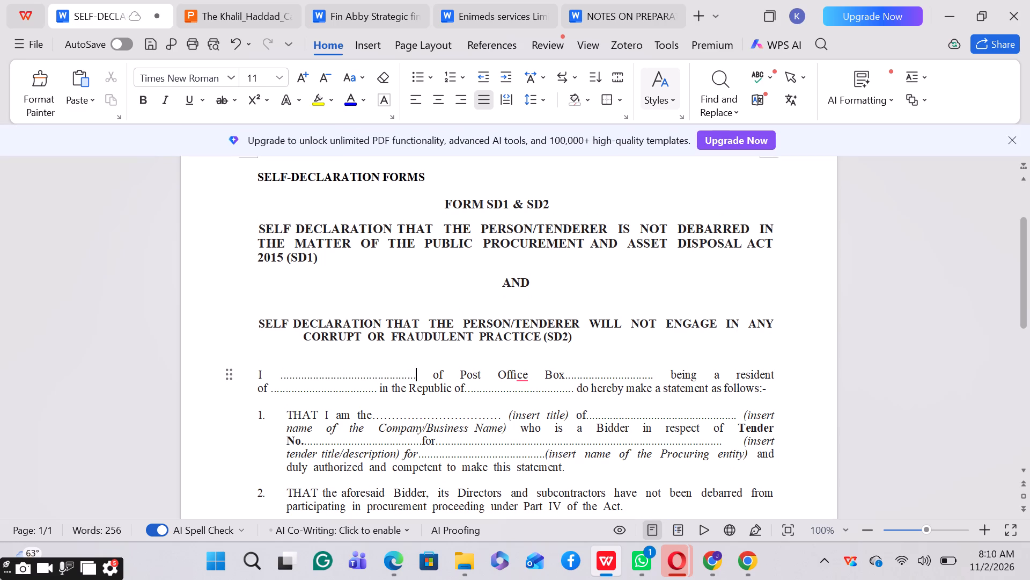
{"action": "key", "text": "BackSpace"}
{"action": "key", "text": "BackSpace"}
{"action": "key", "text": "BackSpace"}
{"action": "key", "text": "BackSpace"}
{"action": "key", "text": "BackSpace"}
{"action": "key", "text": "BackSpace"}
{"action": "key", "text": "BackSpace"}
{"action": "key", "text": "BackSpace"}
{"action": "key", "text": "BackSpace"}
{"action": "key", "text": "BackSpace"}
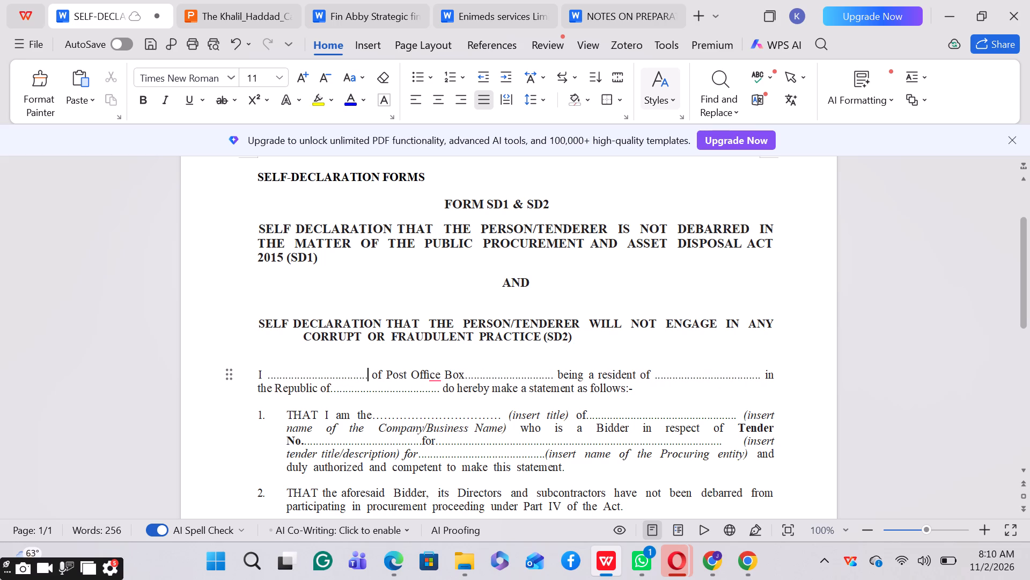
{"action": "key", "text": "BackSpace"}
{"action": "key", "text": "BackSpace"}
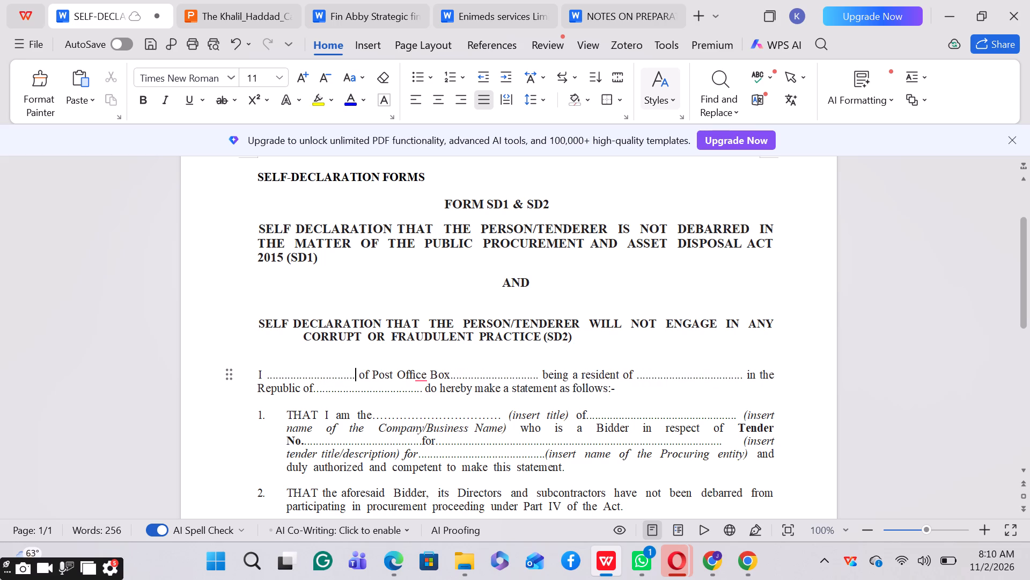
{"action": "key", "text": "BackSpace"}
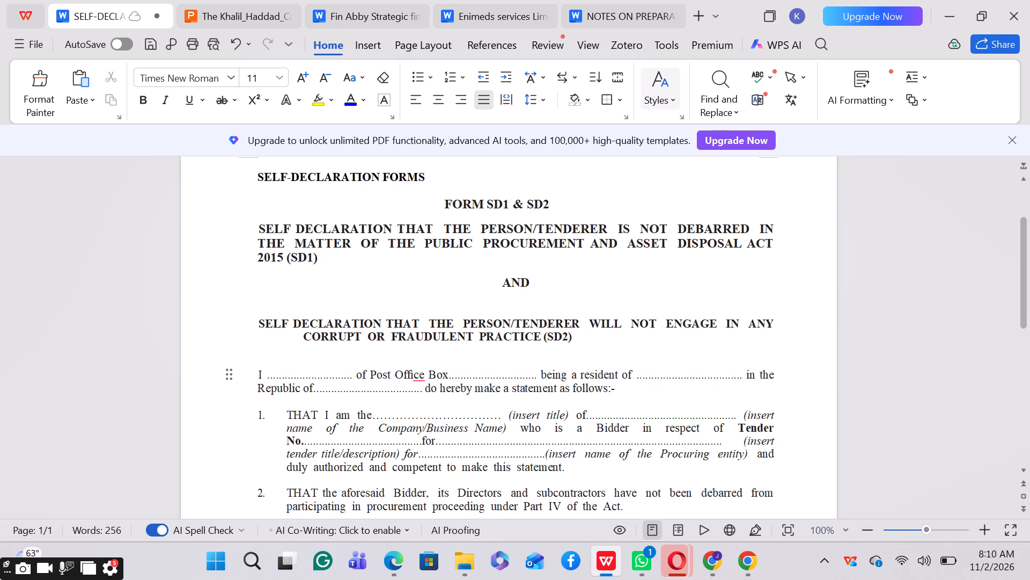
{"action": "key", "text": "BackSpace"}
{"action": "key", "text": "BackSpace"}
{"action": "key", "text": "BackSpace"}
{"action": "key", "text": "BackSpace"}
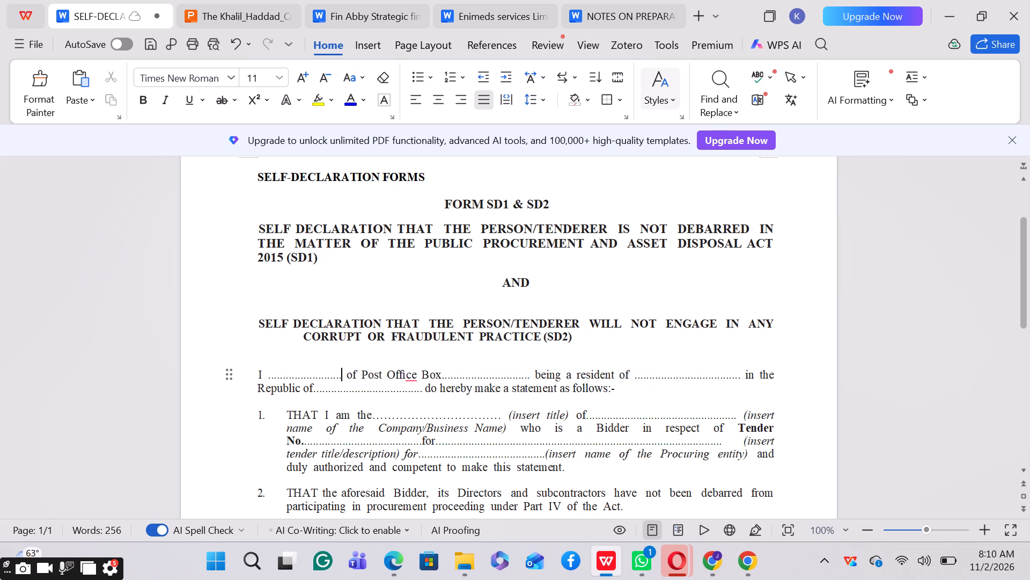
{"action": "key", "text": "BackSpace"}
{"action": "key", "text": "BackSpace"}
{"action": "key", "text": "BackSpace"}
{"action": "key", "text": "BackSpace"}
{"action": "key", "text": "BackSpace"}
{"action": "key", "text": "BackSpace"}
{"action": "key", "text": "BackSpace"}
{"action": "key", "text": "BackSpace"}
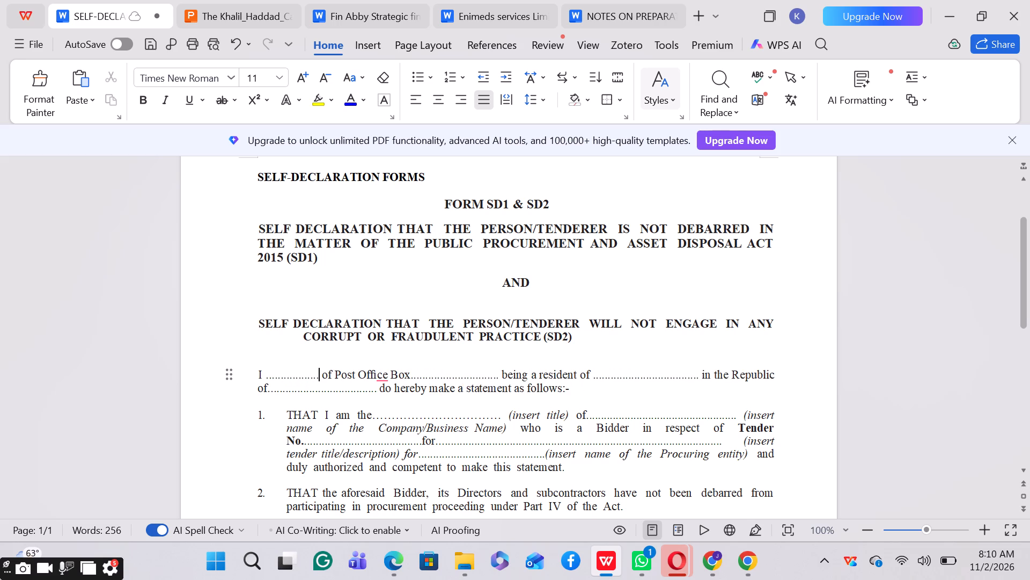
{"action": "key", "text": "BackSpace"}
{"action": "key", "text": "BackSpace"}
{"action": "key", "text": "BackSpace"}
{"action": "key", "text": "BackSpace"}
{"action": "key", "text": "BackSpace"}
{"action": "key", "text": "BackSpace"}
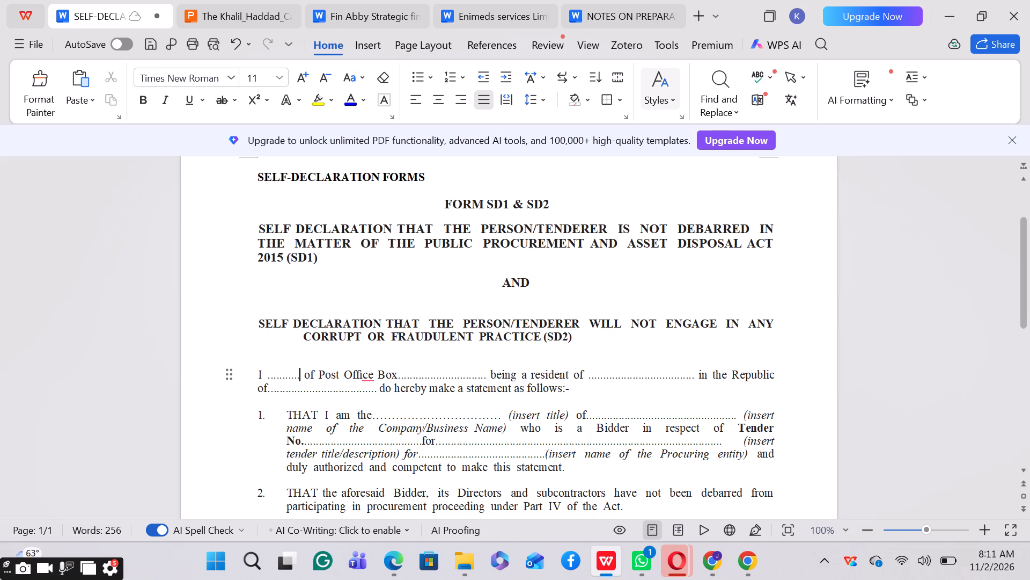
{"action": "key", "text": "BackSpace"}
{"action": "key", "text": "BackSpace"}
{"action": "key", "text": "BackSpace"}
{"action": "key", "text": "BackSpace"}
{"action": "key", "text": "BackSpace"}
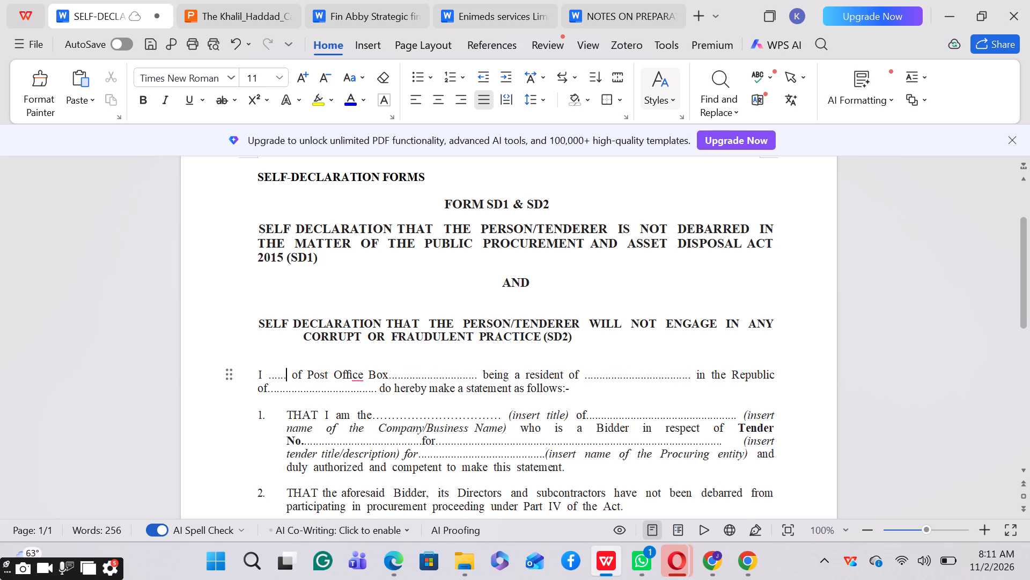
{"action": "key", "text": "BackSpace"}
{"action": "key", "text": "BackSpace"}
{"action": "key", "text": "BackSpace"}
{"action": "key", "text": "BackSpace"}
{"action": "key", "text": "BackSpace"}
{"action": "key", "text": "BackSpace"}
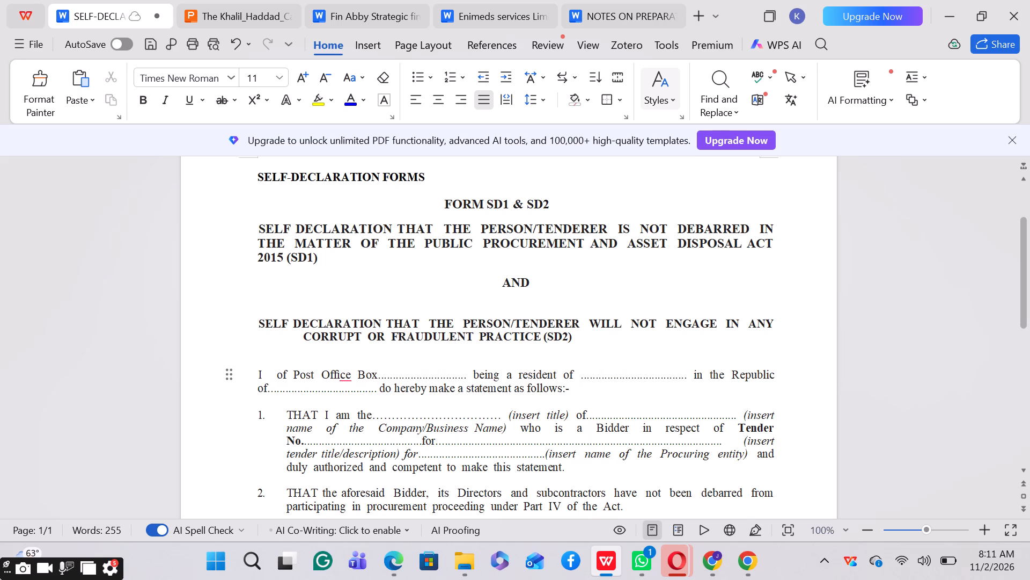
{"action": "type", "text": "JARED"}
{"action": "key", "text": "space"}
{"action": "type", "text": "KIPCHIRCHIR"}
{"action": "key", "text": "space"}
Replace the dotted blank after "Post Office Box" in the opening sentence with the declarant's post office box number.
{"action": "left_click", "coordinate": [513, 368]}
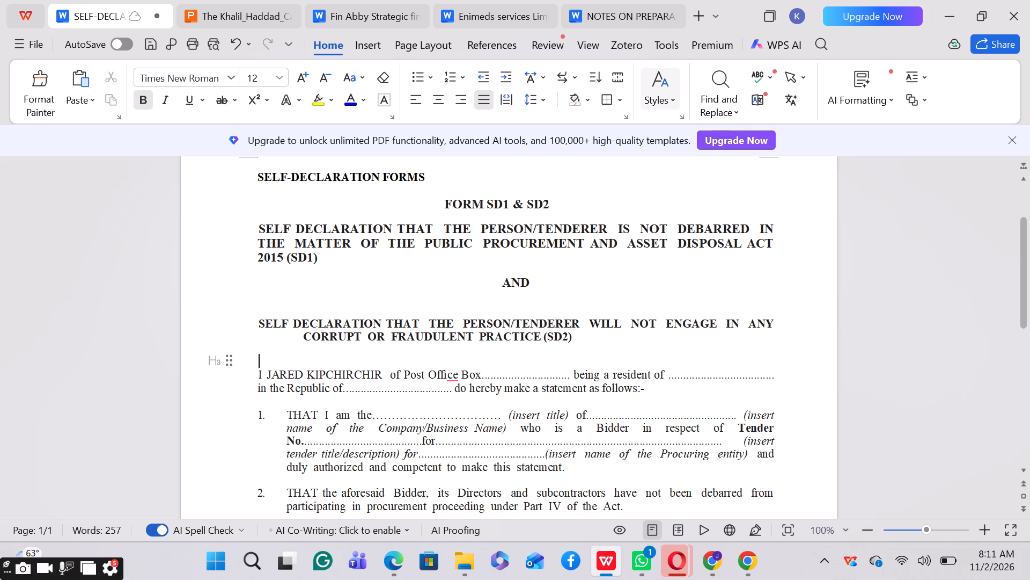
{"action": "left_click", "coordinate": [505, 377]}
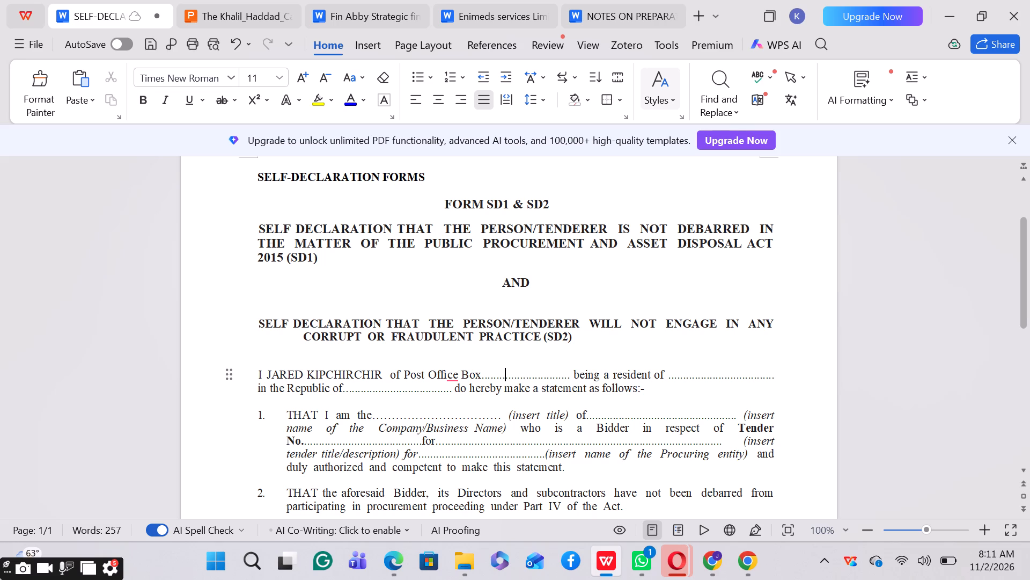
{"action": "left_click", "coordinate": [571, 373]}
{"action": "key", "text": "BackSpace"}
{"action": "key", "text": "BackSpace"}
{"action": "key", "text": "BackSpace"}
{"action": "key", "text": "BackSpace"}
{"action": "key", "text": "BackSpace"}
{"action": "key", "text": "BackSpace"}
{"action": "key", "text": "BackSpace"}
{"action": "key", "text": "BackSpace"}
{"action": "key", "text": "BackSpace"}
{"action": "key", "text": "BackSpace"}
{"action": "key", "text": "BackSpace"}
{"action": "key", "text": "BackSpace"}
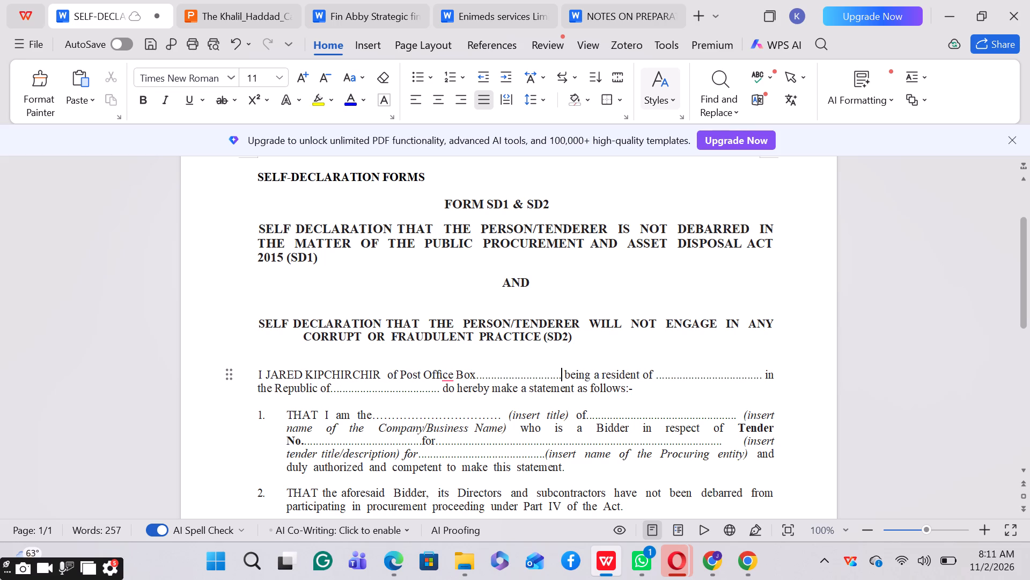
{"action": "key", "text": "BackSpace"}
{"action": "key", "text": "BackSpace"}
{"action": "key", "text": "BackSpace"}
{"action": "key", "text": "BackSpace"}
{"action": "key", "text": "BackSpace"}
{"action": "key", "text": "BackSpace"}
{"action": "key", "text": "BackSpace"}
{"action": "key", "text": "BackSpace"}
{"action": "key", "text": "BackSpace"}
{"action": "key", "text": "BackSpace"}
{"action": "key", "text": "BackSpace"}
{"action": "key", "text": "BackSpace"}
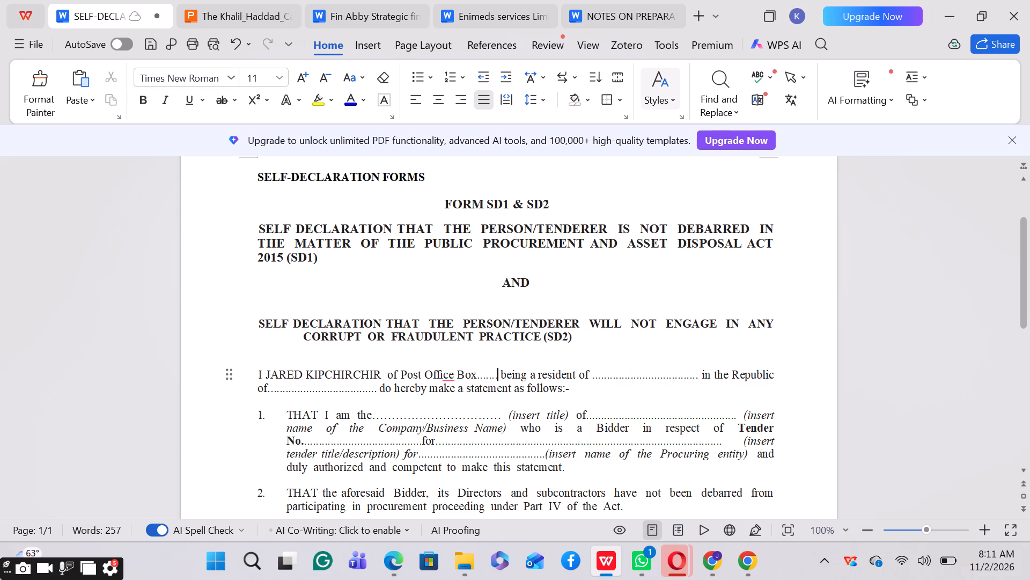
{"action": "key", "text": "BackSpace"}
{"action": "key", "text": "BackSpace"}
{"action": "key", "text": "BackSpace"}
{"action": "key", "text": "BackSpace"}
{"action": "key", "text": "BackSpace"}
{"action": "key", "text": "BackSpace"}
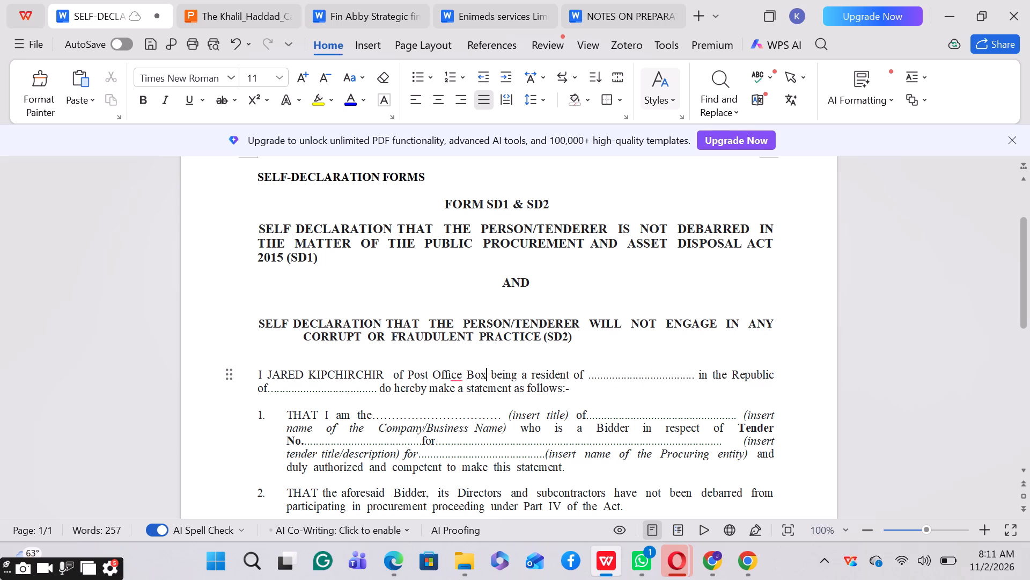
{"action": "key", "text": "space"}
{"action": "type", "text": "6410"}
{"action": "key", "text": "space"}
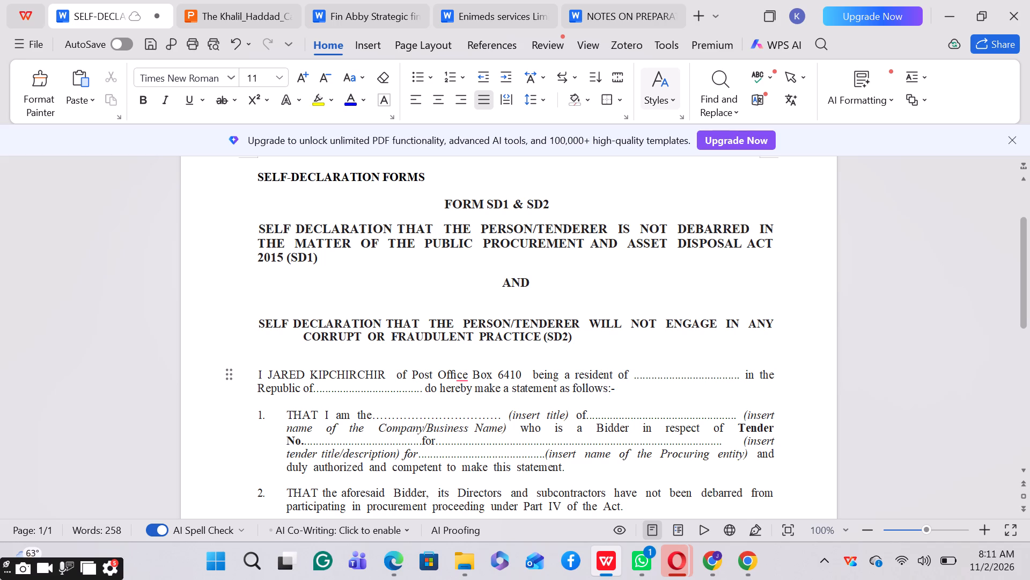
Replace the dotted blank after "being a resident of" in the opening sentence with NAIROBI.
{"action": "left_click", "coordinate": [739, 380]}
{"action": "key", "text": "BackSpace"}
{"action": "key", "text": "BackSpace"}
{"action": "key", "text": "BackSpace"}
{"action": "key", "text": "BackSpace"}
{"action": "key", "text": "BackSpace"}
{"action": "key", "text": "BackSpace"}
{"action": "key", "text": "BackSpace"}
{"action": "key", "text": "BackSpace"}
{"action": "key", "text": "BackSpace"}
{"action": "key", "text": "BackSpace"}
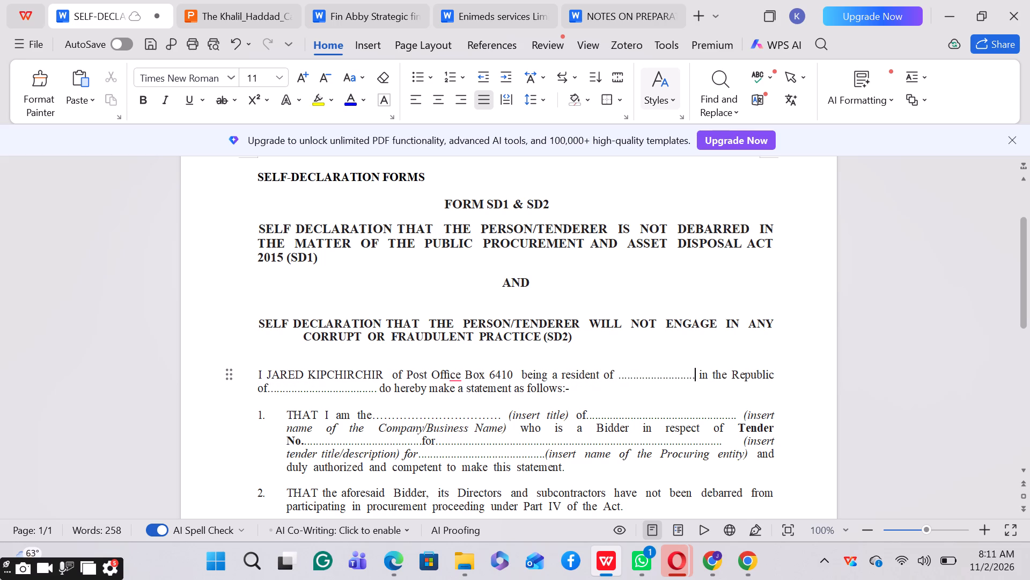
{"action": "key", "text": "BackSpace"}
{"action": "key", "text": "BackSpace"}
{"action": "key", "text": "BackSpace"}
{"action": "key", "text": "BackSpace"}
{"action": "key", "text": "BackSpace"}
{"action": "key", "text": "BackSpace"}
{"action": "key", "text": "BackSpace"}
{"action": "key", "text": "BackSpace"}
{"action": "key", "text": "BackSpace"}
{"action": "key", "text": "BackSpace"}
{"action": "key", "text": "BackSpace"}
{"action": "key", "text": "BackSpace"}
{"action": "key", "text": "BackSpace"}
{"action": "key", "text": "BackSpace"}
{"action": "key", "text": "BackSpace"}
{"action": "key", "text": "BackSpace"}
{"action": "key", "text": "BackSpace"}
{"action": "key", "text": "BackSpace"}
{"action": "key", "text": "BackSpace"}
{"action": "key", "text": "BackSpace"}
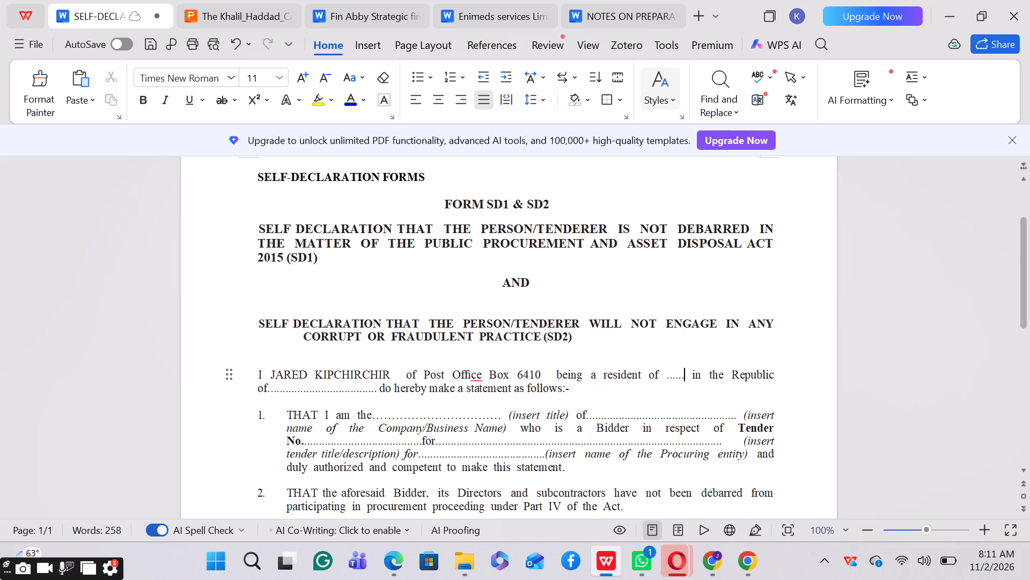
{"action": "key", "text": "BackSpace"}
{"action": "key", "text": "BackSpace"}
{"action": "key", "text": "BackSpace"}
{"action": "key", "text": "BackSpace"}
{"action": "key", "text": "BackSpace"}
{"action": "key", "text": "BackSpace"}
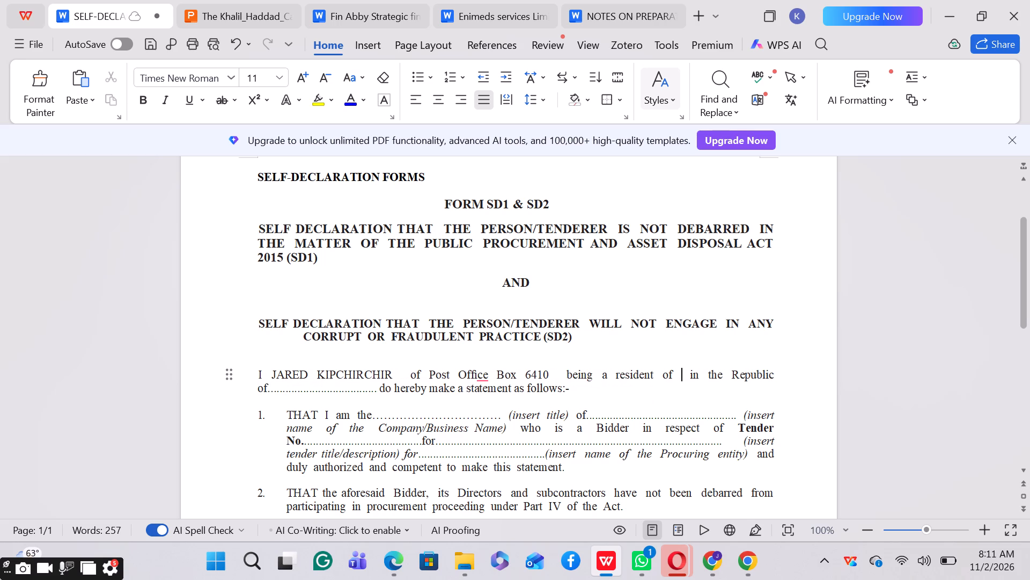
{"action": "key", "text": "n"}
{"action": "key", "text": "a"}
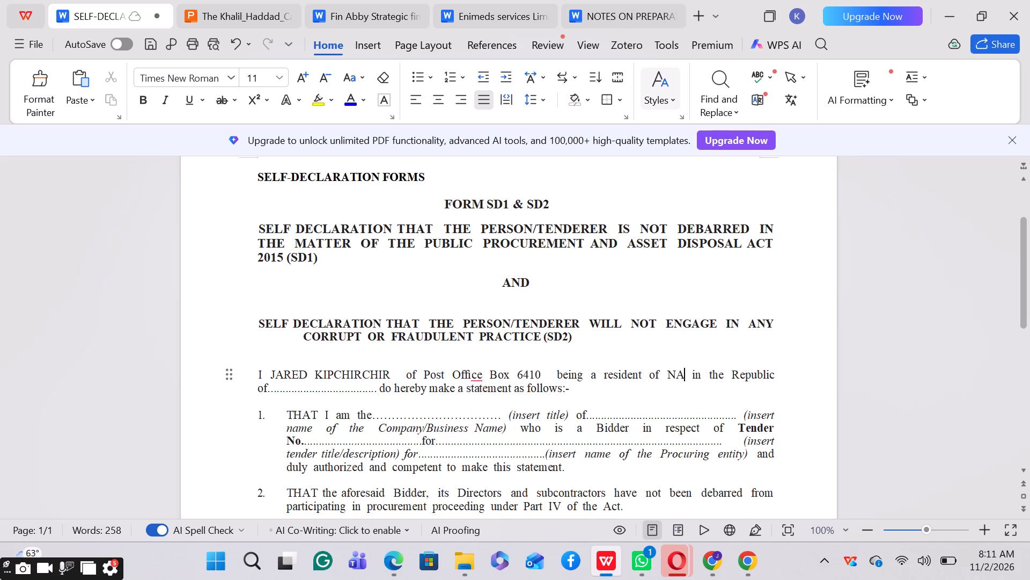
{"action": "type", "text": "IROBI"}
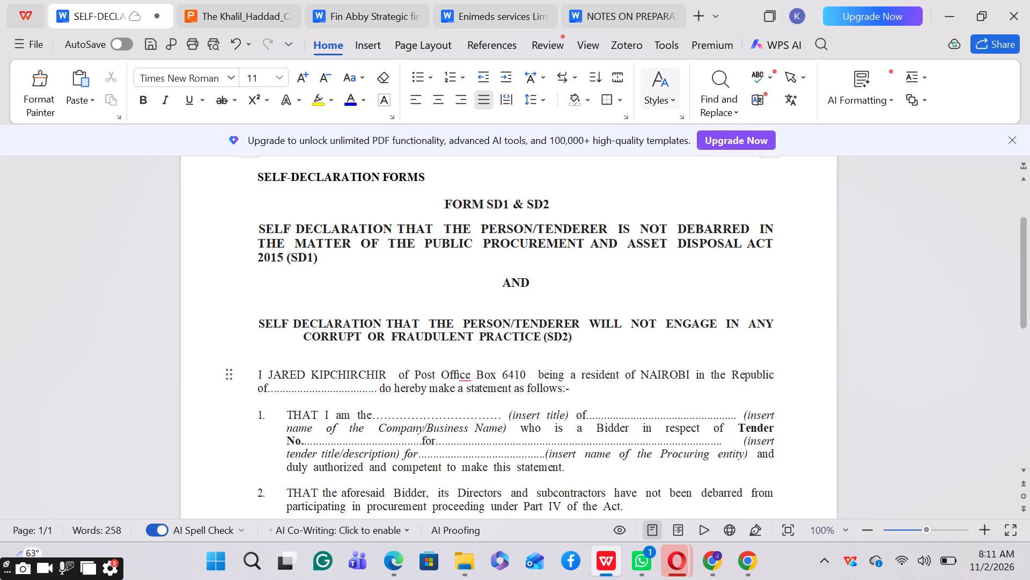
Replace the dotted blank after "in the Republic of" in the opening sentence with KENYA.
{"action": "left_click", "coordinate": [378, 393]}
{"action": "key", "text": "BackSpace"}
{"action": "key", "text": "BackSpace"}
{"action": "key", "text": "BackSpace"}
{"action": "key", "text": "BackSpace"}
{"action": "key", "text": "BackSpace"}
{"action": "key", "text": "BackSpace"}
{"action": "key", "text": "BackSpace"}
{"action": "key", "text": "BackSpace"}
{"action": "key", "text": "BackSpace"}
{"action": "key", "text": "BackSpace"}
{"action": "key", "text": "BackSpace"}
{"action": "key", "text": "BackSpace"}
{"action": "key", "text": "BackSpace"}
{"action": "key", "text": "BackSpace"}
{"action": "key", "text": "BackSpace"}
{"action": "key", "text": "BackSpace"}
{"action": "key", "text": "BackSpace"}
{"action": "key", "text": "BackSpace"}
{"action": "key", "text": "BackSpace"}
{"action": "key", "text": "BackSpace"}
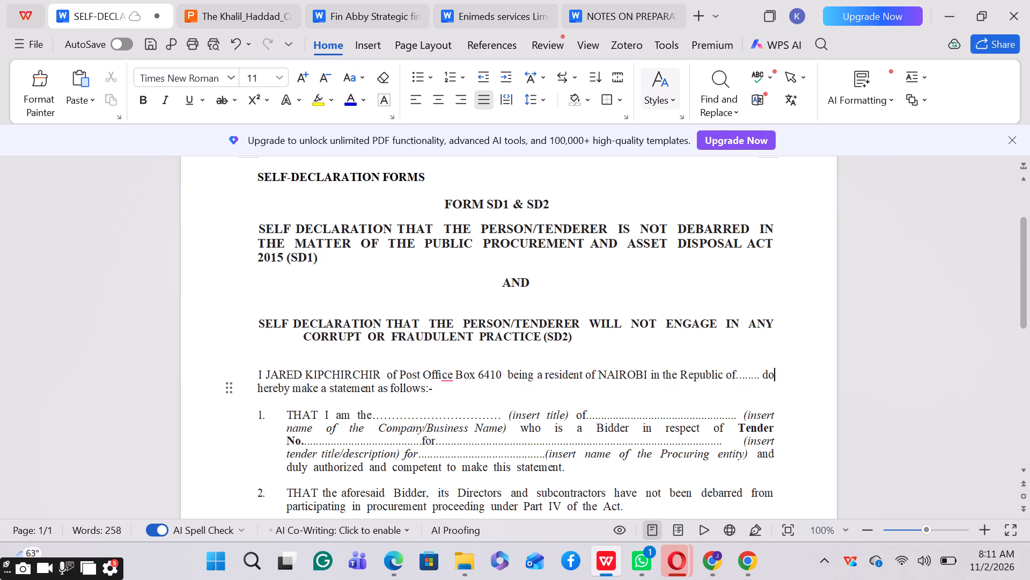
{"action": "key", "text": "BackSpace"}
{"action": "key", "text": "BackSpace"}
{"action": "key", "text": "BackSpace"}
{"action": "key", "text": "BackSpace"}
{"action": "key", "text": "BackSpace"}
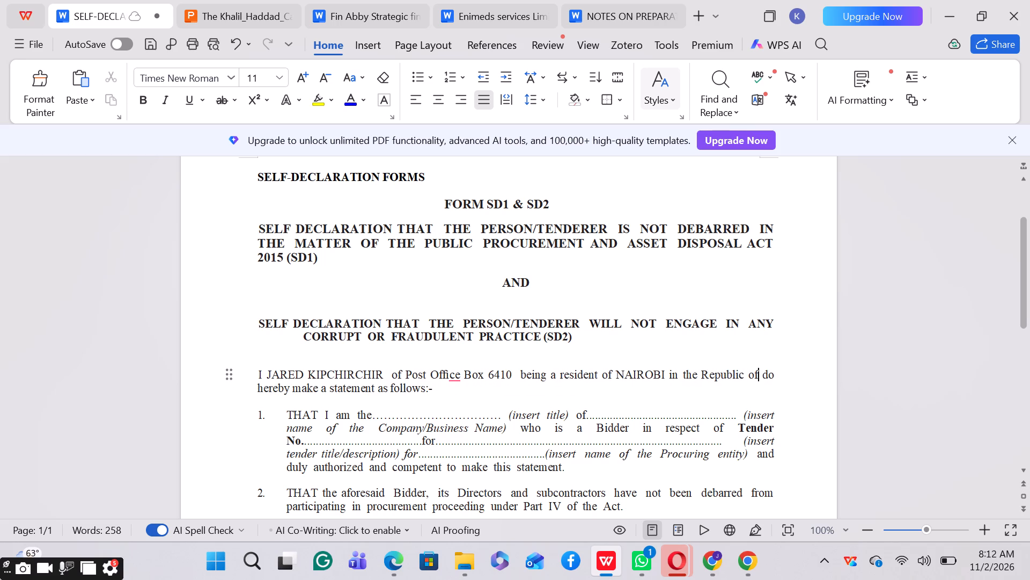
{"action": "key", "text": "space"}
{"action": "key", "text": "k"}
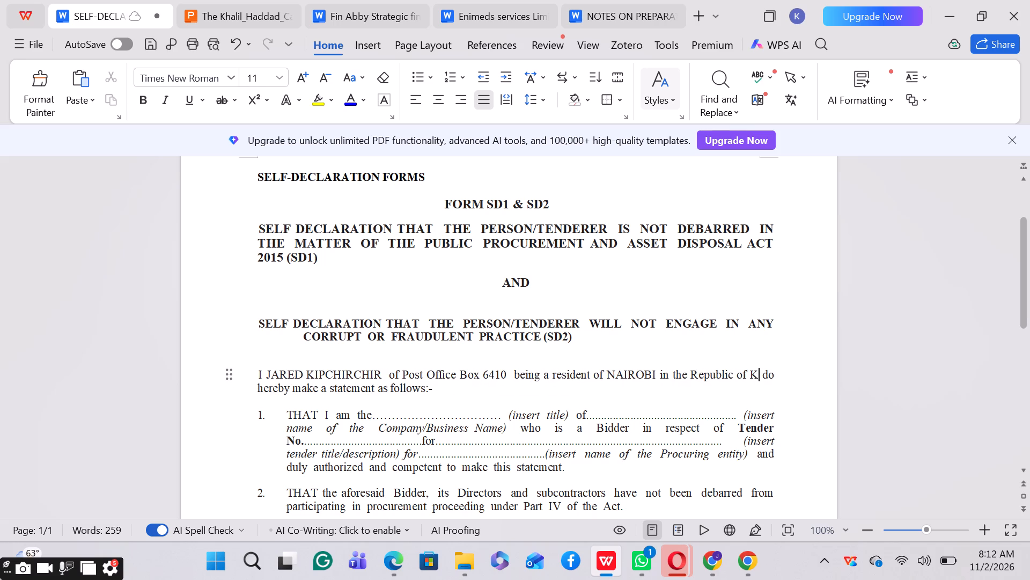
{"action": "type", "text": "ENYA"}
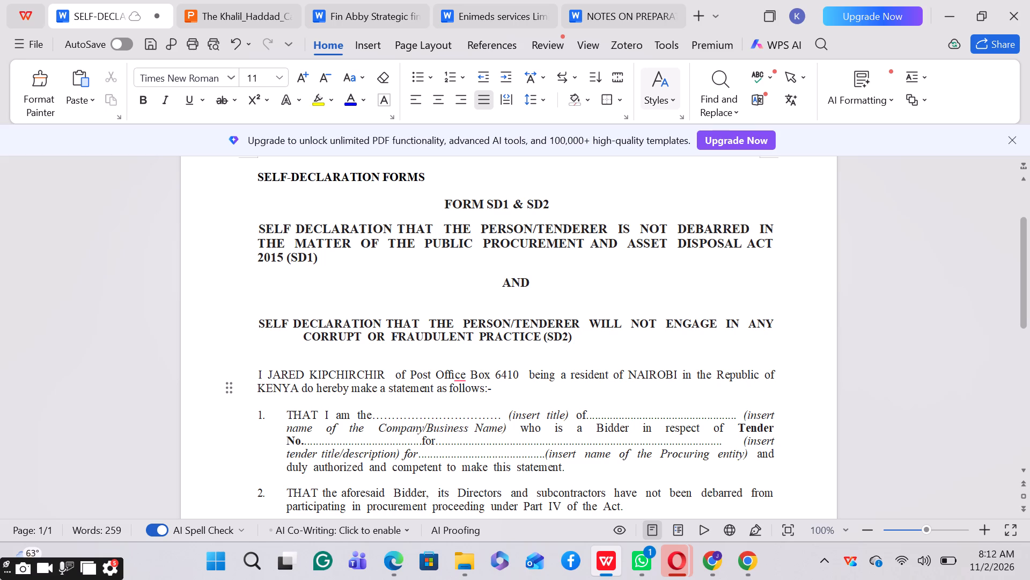
Replace the dotted title blank after "THAT I am the" in clause 1 with DIRECTOR.
{"action": "left_click_drag", "start_coordinate": [506, 415], "coordinate": [379, 414]}
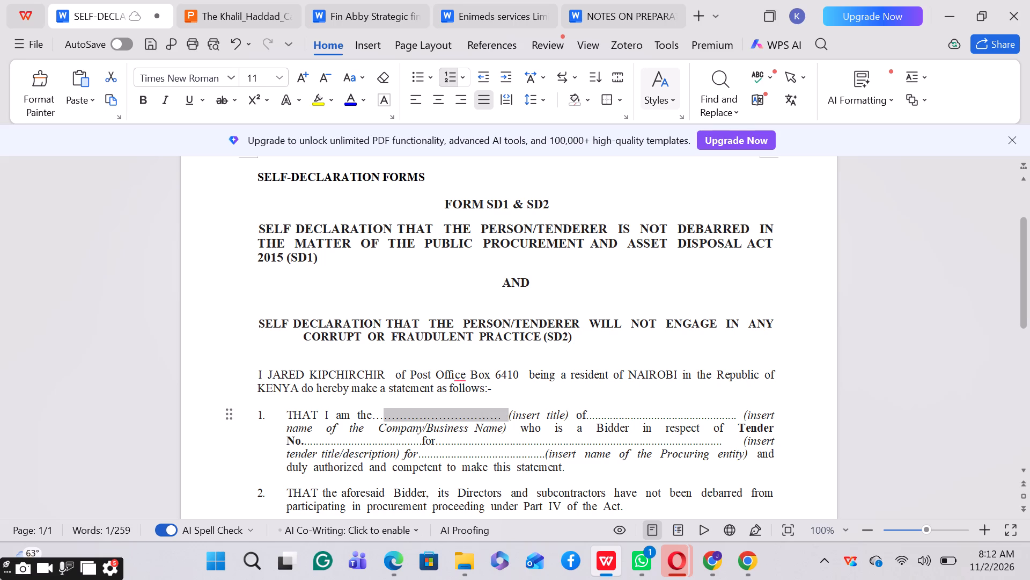
{"action": "left_click_drag", "start_coordinate": [379, 414], "coordinate": [374, 415]}
{"action": "key", "text": "BackSpace"}
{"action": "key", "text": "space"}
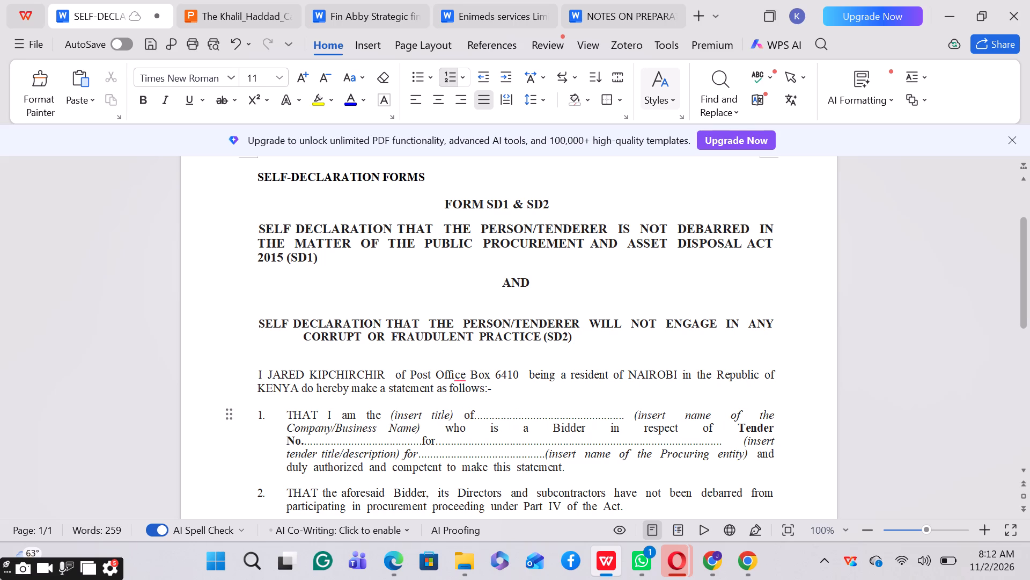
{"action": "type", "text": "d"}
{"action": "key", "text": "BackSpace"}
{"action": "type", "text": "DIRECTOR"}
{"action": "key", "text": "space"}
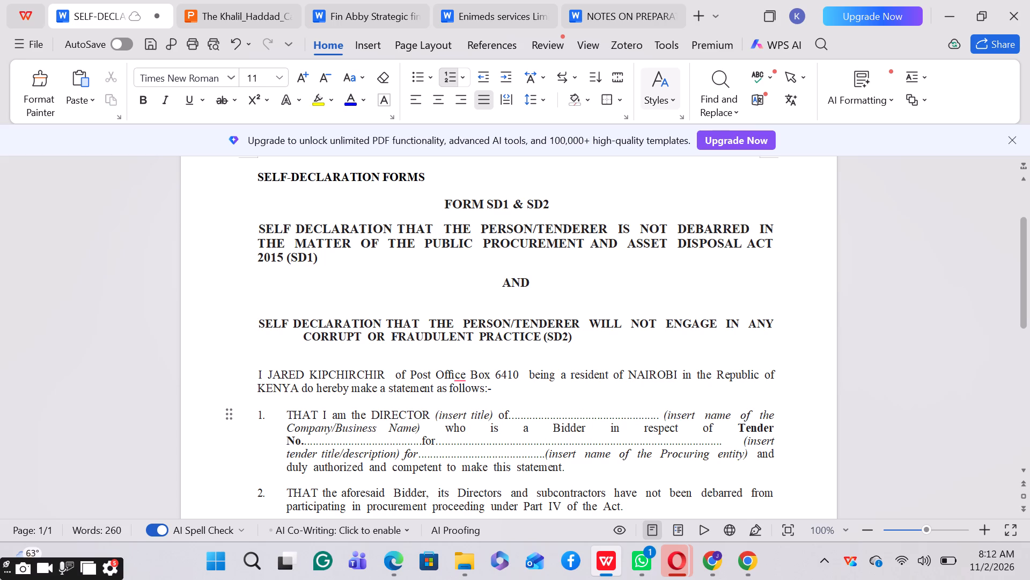
Replace the dotted company name blank in clause 1 with "ENIMEDS SERVICES LIMTED".
{"action": "left_click_drag", "start_coordinate": [661, 415], "coordinate": [512, 421]}
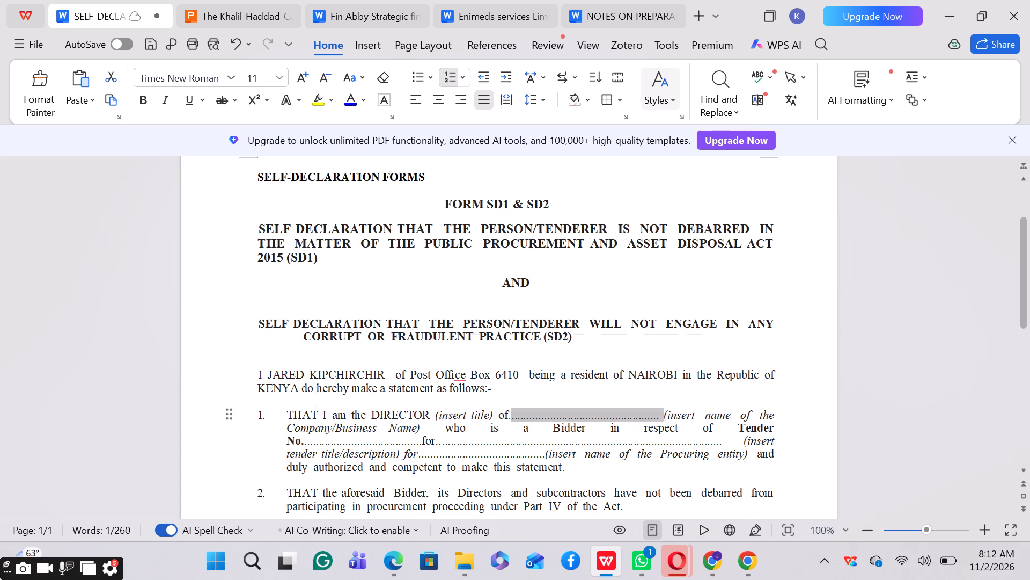
{"action": "key", "text": "BackSpace"}
{"action": "key", "text": "BackSpace"}
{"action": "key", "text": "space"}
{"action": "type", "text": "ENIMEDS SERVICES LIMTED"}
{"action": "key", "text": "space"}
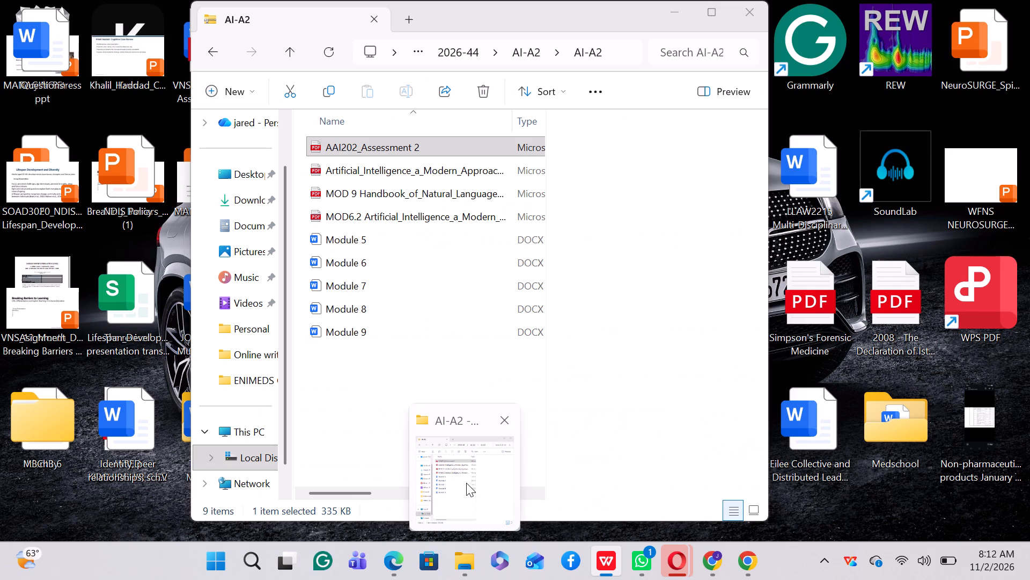
Switch to File Explorer and open the 32026-SUPPLY AND DELIVERY OF KETISA ITEMS tender PDF from the 32026_27-10-2026 archive in Downloads.
{"action": "left_click", "coordinate": [466, 483]}
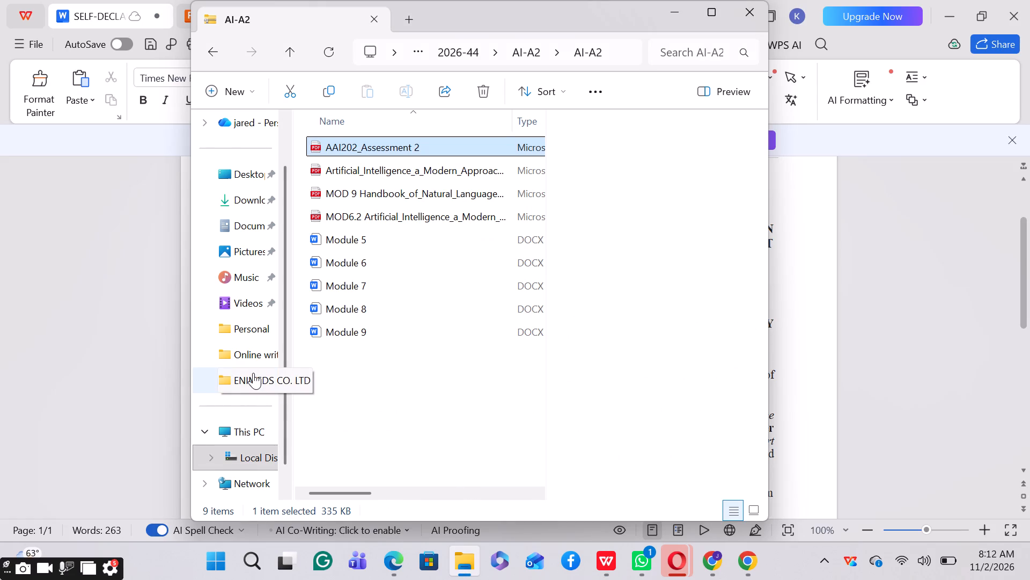
{"action": "scroll", "coordinate": [253, 373], "scroll_direction": "down", "scroll_amount": 4}
{"action": "scroll", "coordinate": [250, 311], "scroll_direction": "up", "scroll_amount": 3}
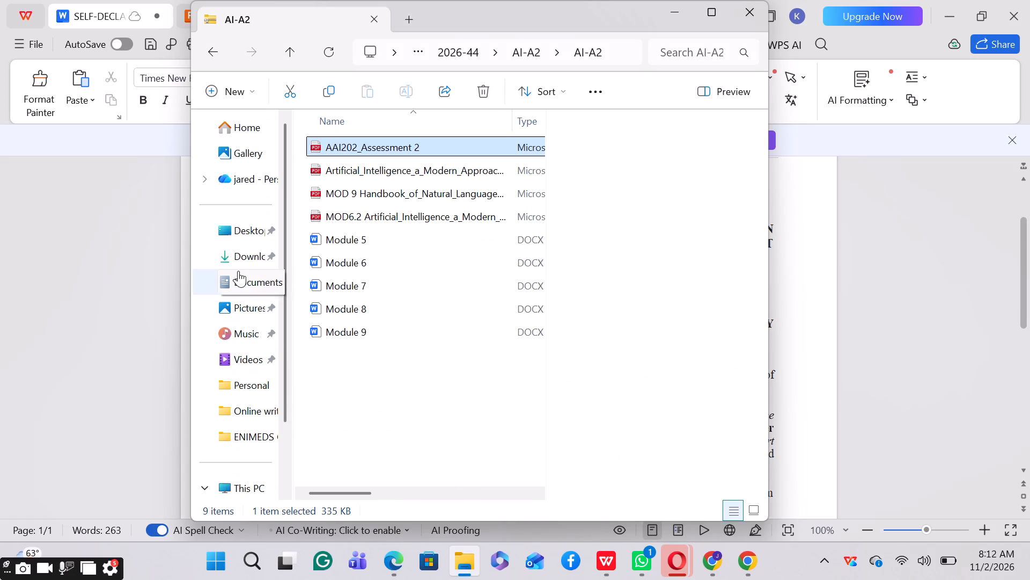
{"action": "left_click", "coordinate": [232, 250]}
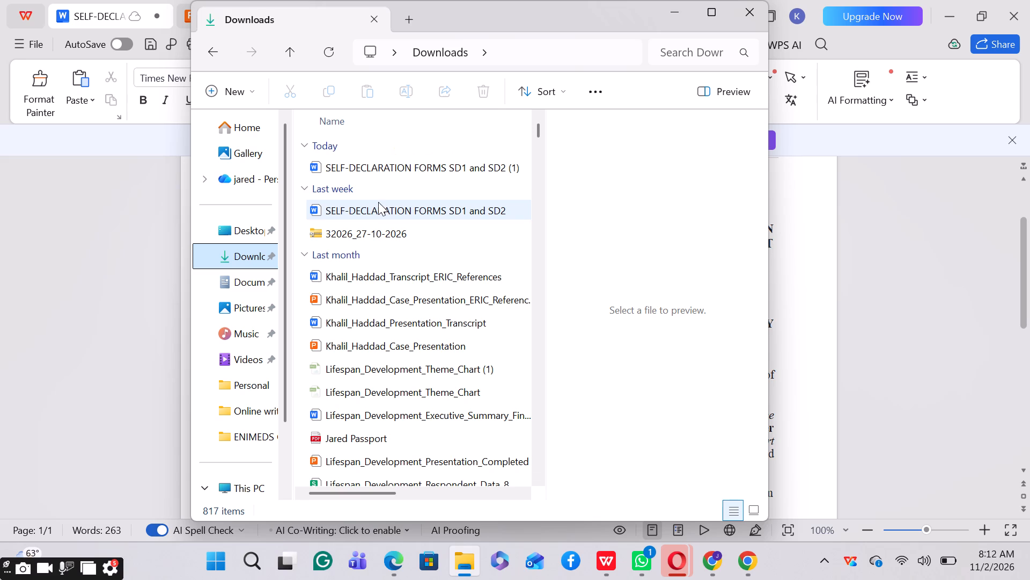
{"action": "double_click", "coordinate": [365, 228]}
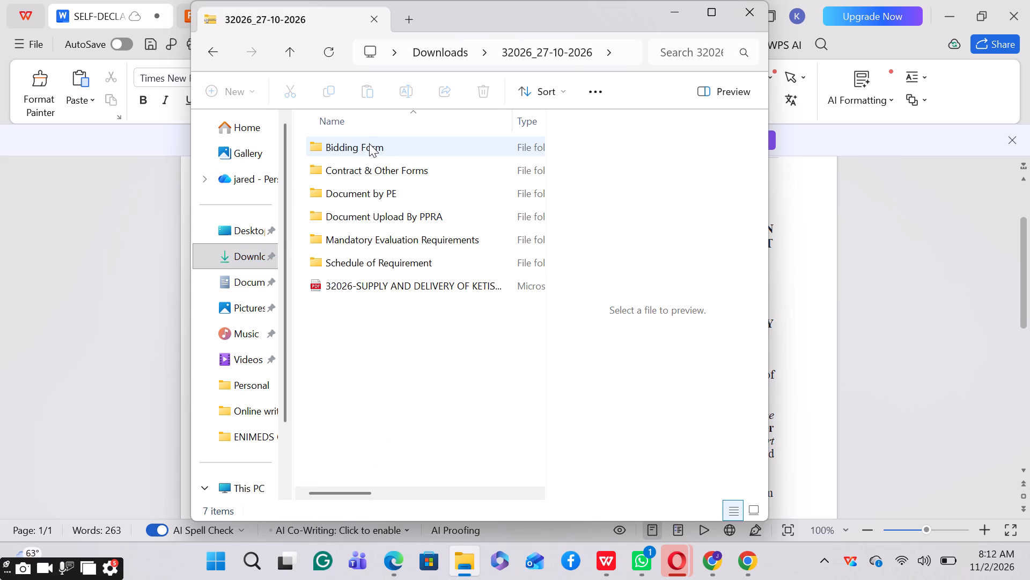
{"action": "double_click", "coordinate": [381, 287]}
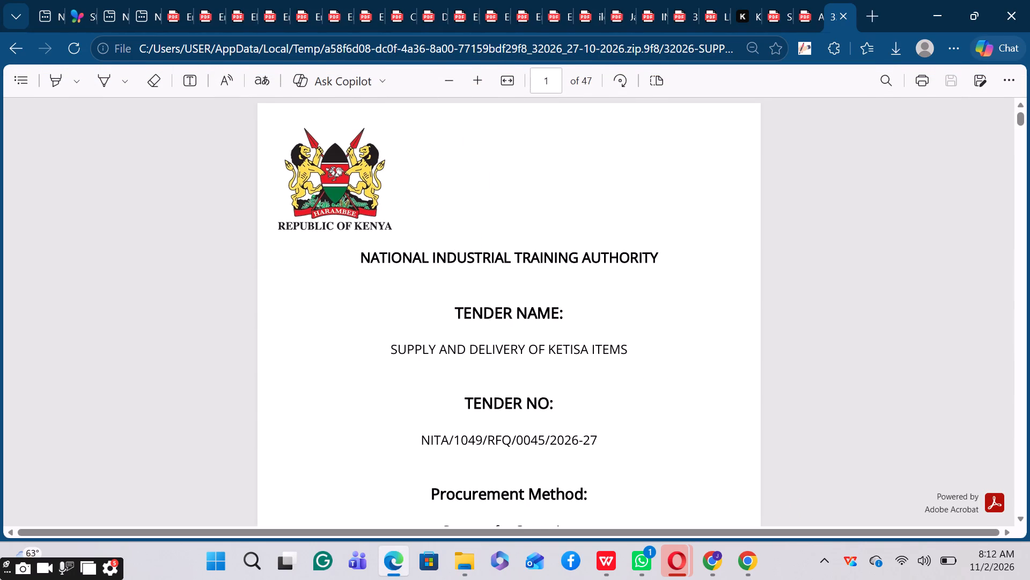
Copy tender number NITA/1049/RFQ/0045/2026-27 from the PDF's cover page and put it in place of the "Tender No." dots in the WPS Office form's clause 1.
{"action": "left_click_drag", "start_coordinate": [598, 441], "coordinate": [436, 444]}
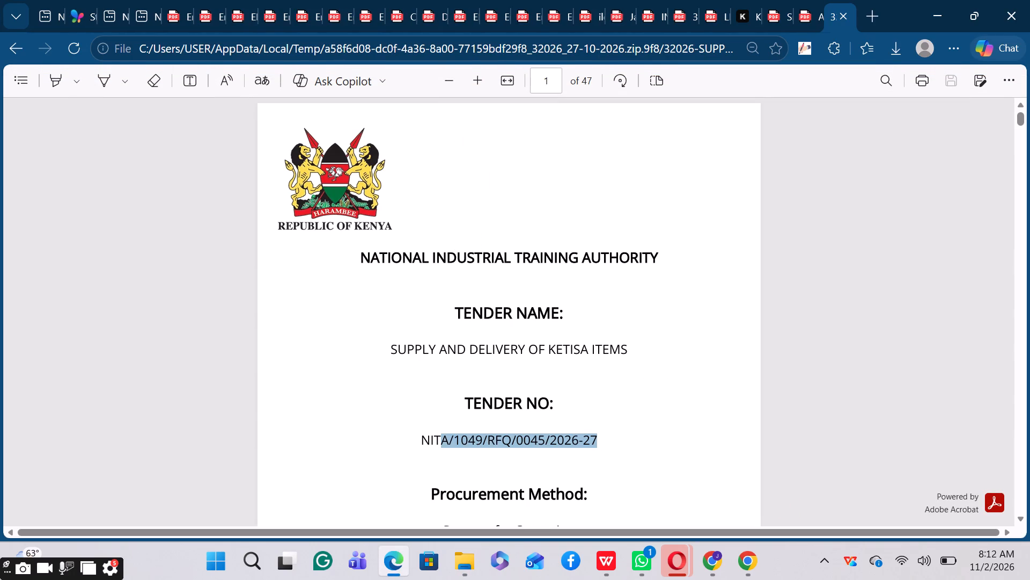
{"action": "left_click_drag", "start_coordinate": [436, 444], "coordinate": [413, 446]}
{"action": "key", "text": "ctrl+c"}
{"action": "key", "text": "ctrl+c"}
{"action": "left_click", "coordinate": [602, 490]}
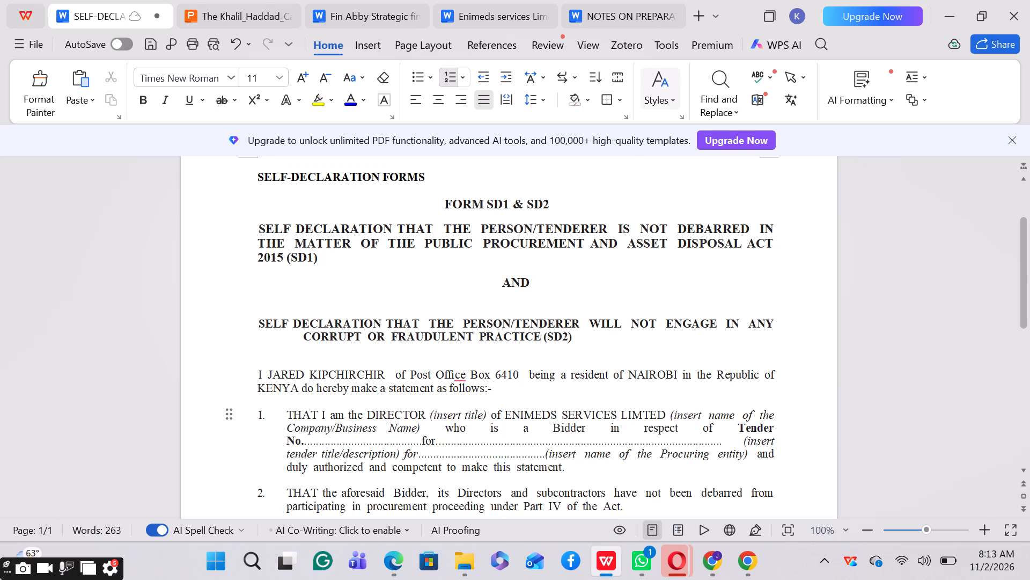
{"action": "left_click_drag", "start_coordinate": [420, 440], "coordinate": [308, 440]}
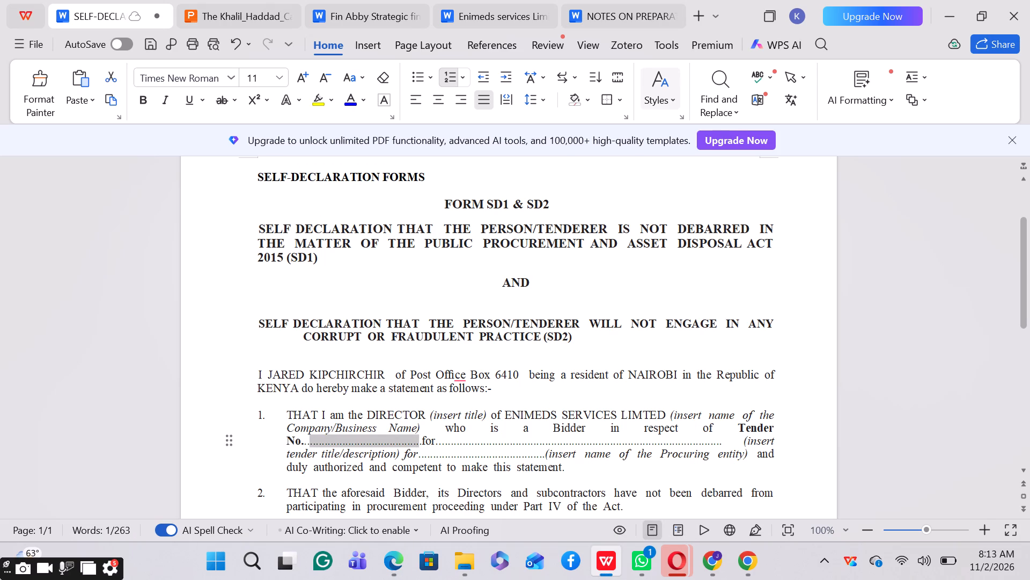
{"action": "left_click_drag", "start_coordinate": [308, 440], "coordinate": [306, 445]}
{"action": "key", "text": "BackSpace"}
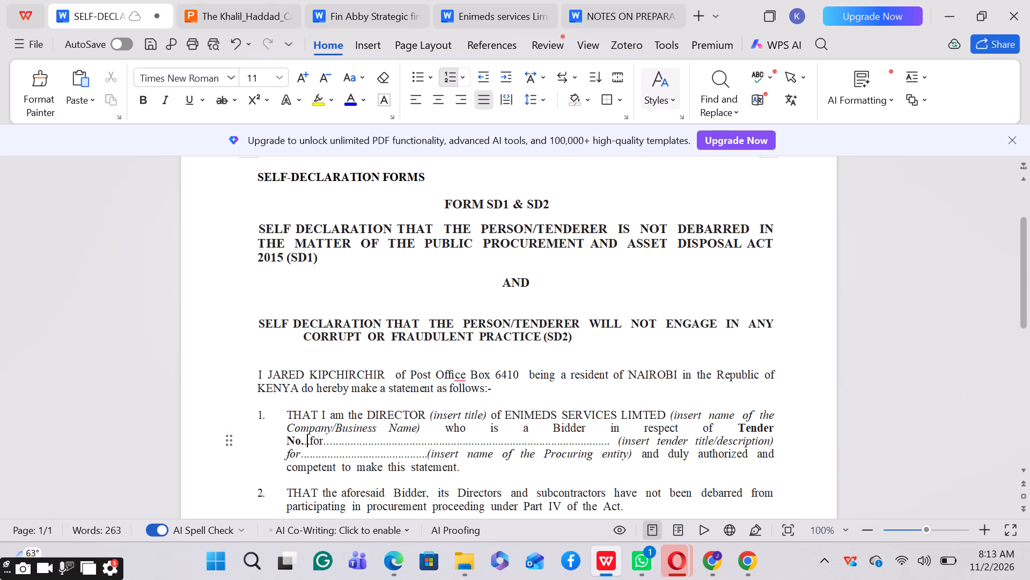
{"action": "key", "text": "BackSpace"}
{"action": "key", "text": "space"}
{"action": "key", "text": "ctrl+b"}
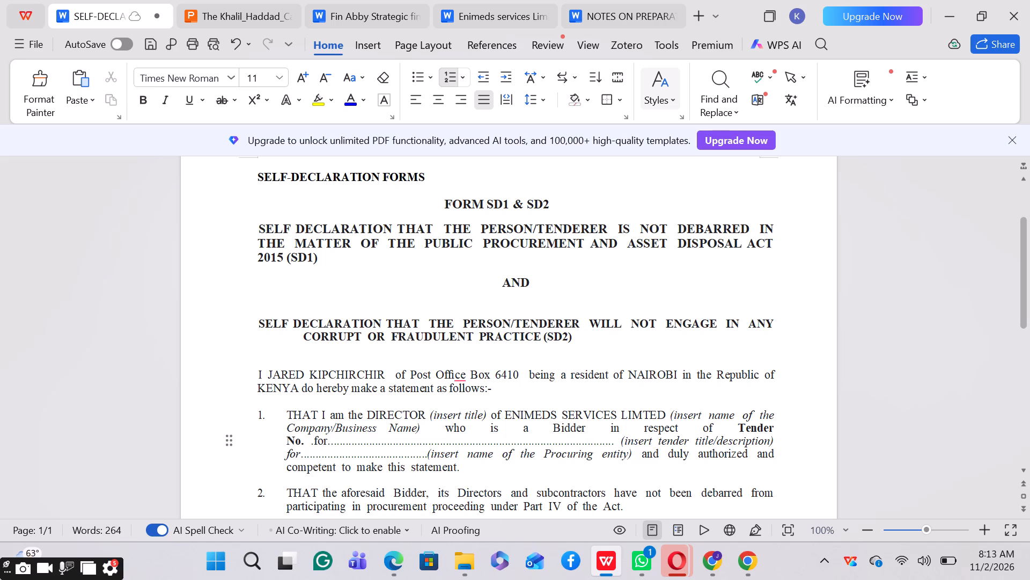
{"action": "key", "text": "ctrl+v"}
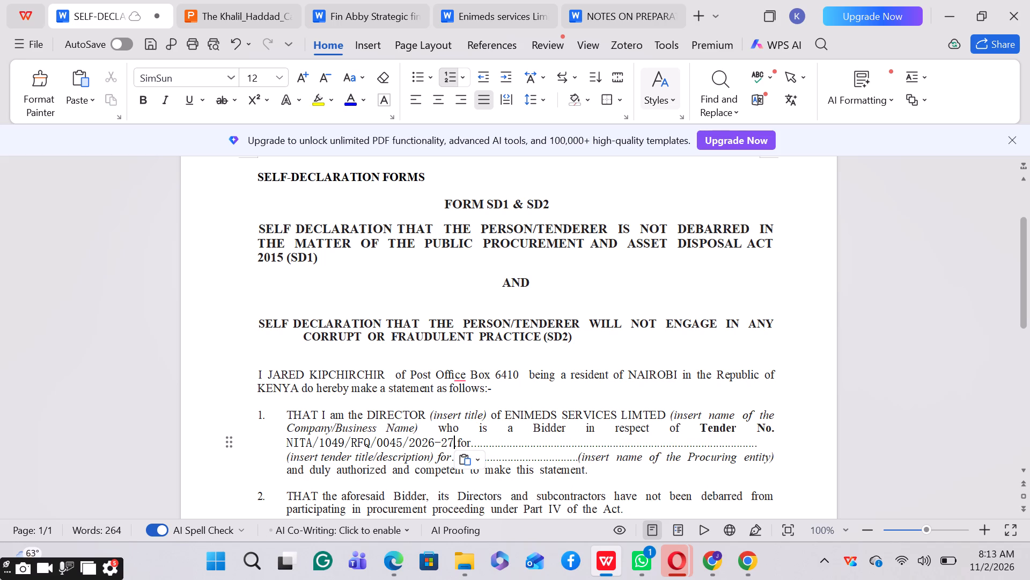
Replace the stray dot after the tender number in clause 1 with a space and make the tender number bold.
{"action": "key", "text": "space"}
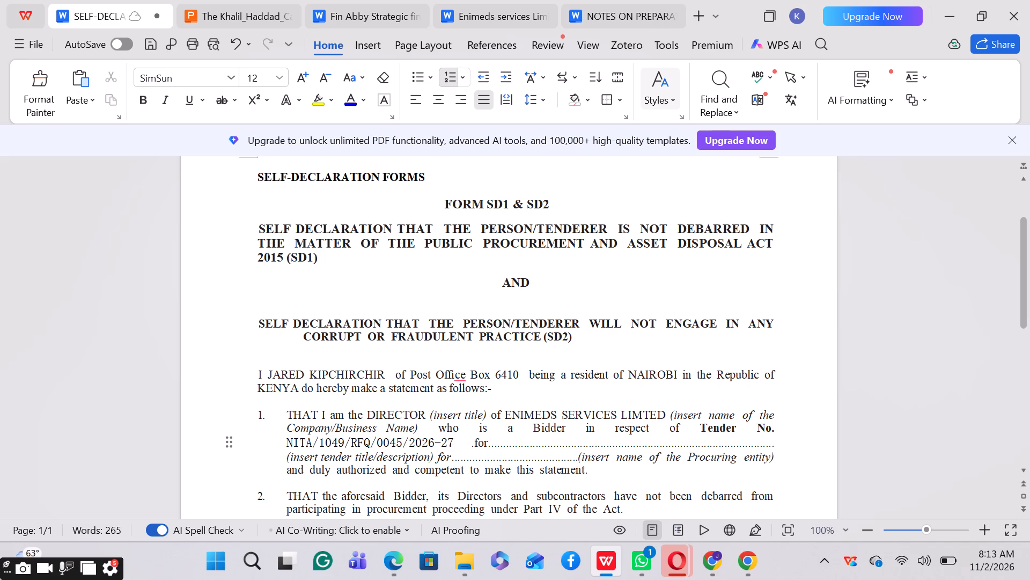
{"action": "key", "text": "Right"}
{"action": "key", "text": "BackSpace"}
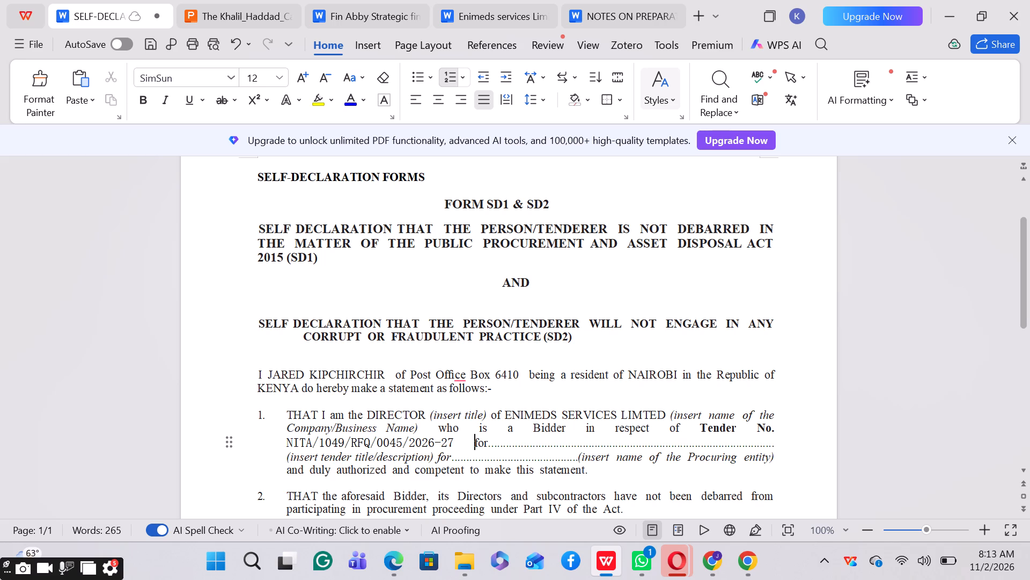
{"action": "left_click_drag", "start_coordinate": [459, 444], "coordinate": [282, 448]}
{"action": "key", "text": "ctrl+b"}
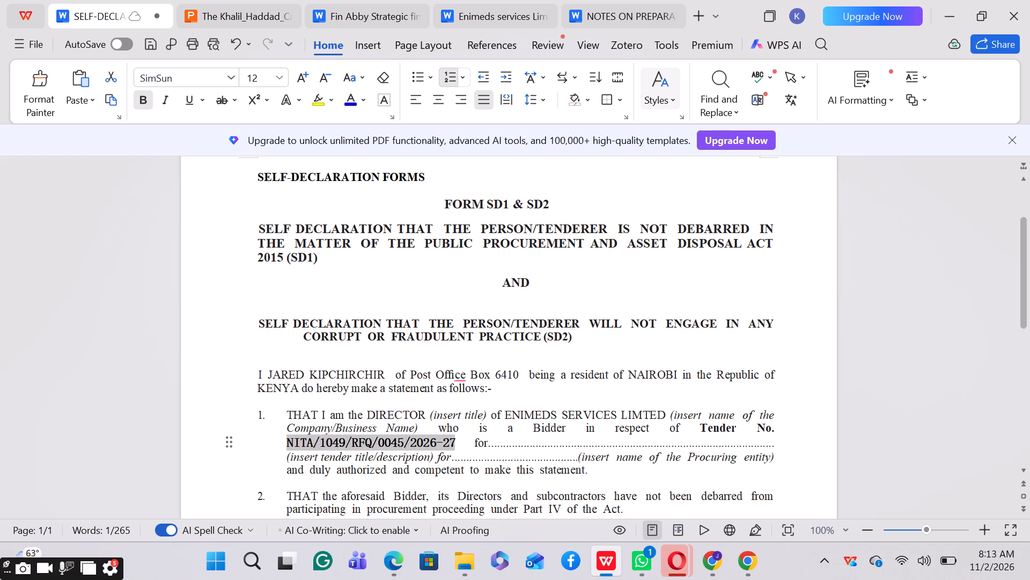
Make DIRECTOR, the declarant's name, KENYA and ENIMEDS SERVICES LIMTED bold in the opening statement and clause 1.
{"action": "left_click_drag", "start_coordinate": [426, 416], "coordinate": [371, 413]}
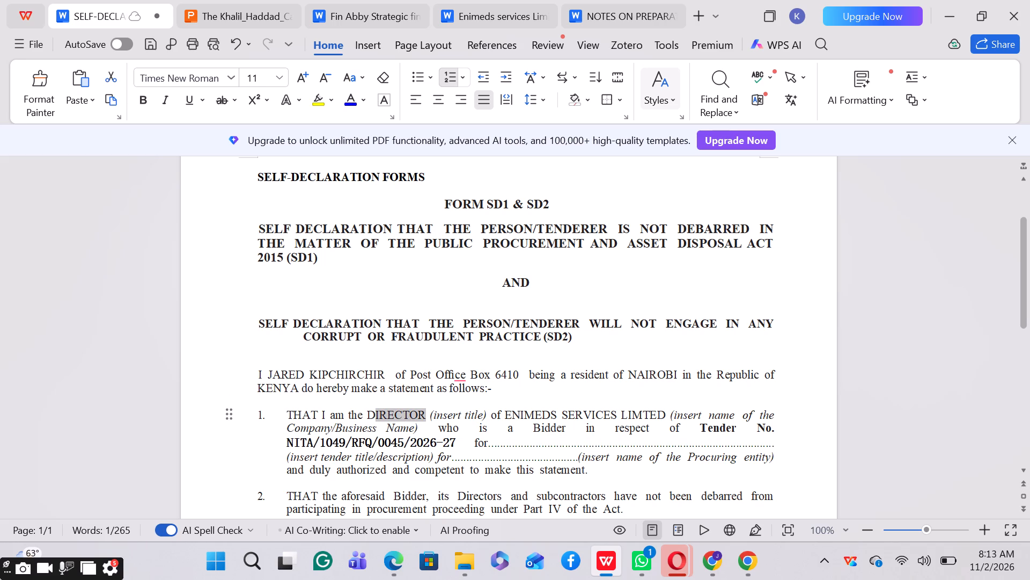
{"action": "left_click_drag", "start_coordinate": [371, 413], "coordinate": [363, 419]}
{"action": "key", "text": "ctrl+b"}
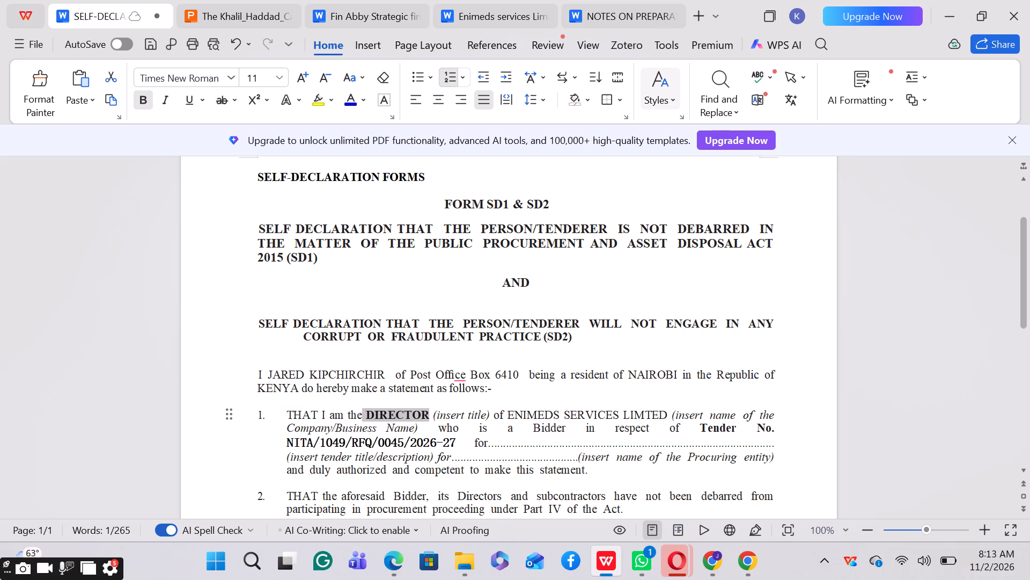
{"action": "left_click_drag", "start_coordinate": [387, 376], "coordinate": [268, 371]}
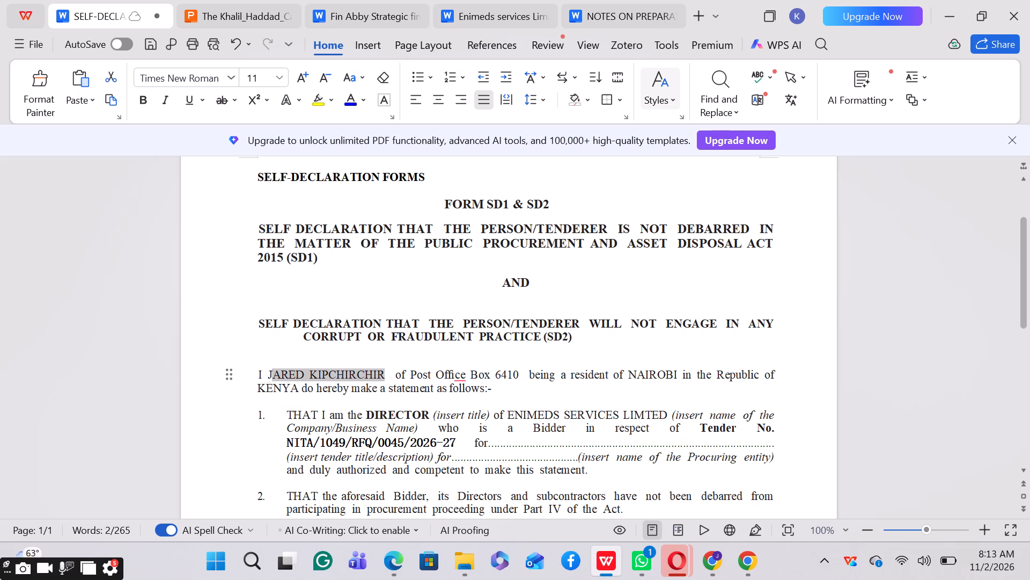
{"action": "left_click_drag", "start_coordinate": [268, 371], "coordinate": [267, 371]}
{"action": "key", "text": "ctrl+b"}
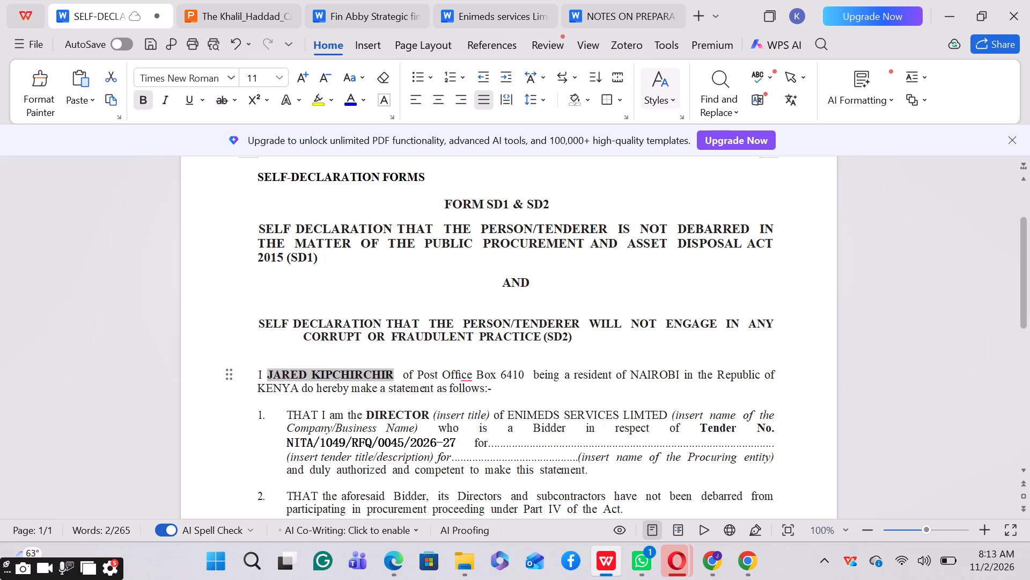
{"action": "left_click_drag", "start_coordinate": [299, 389], "coordinate": [255, 390]}
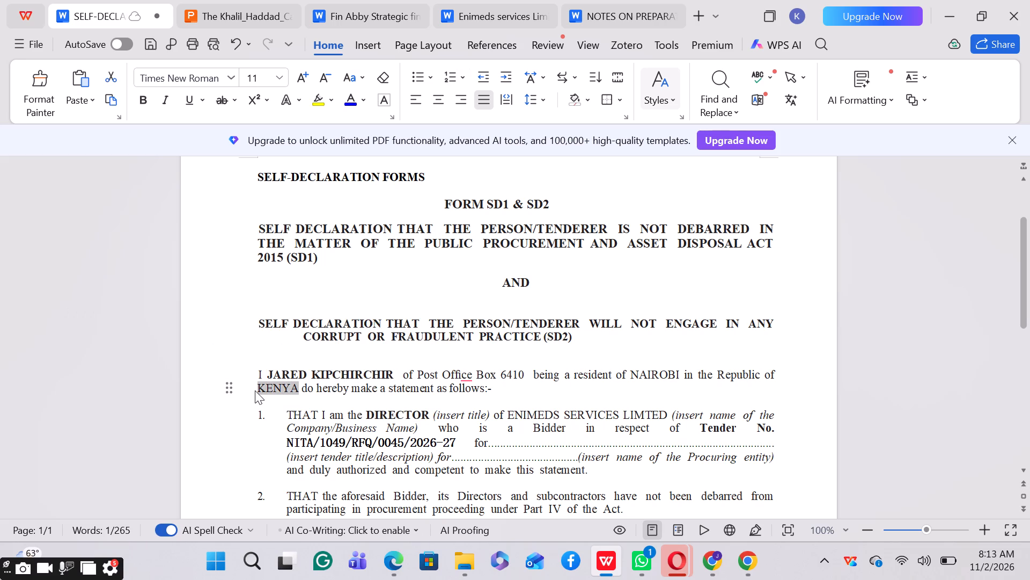
{"action": "key", "text": "ctrl+b"}
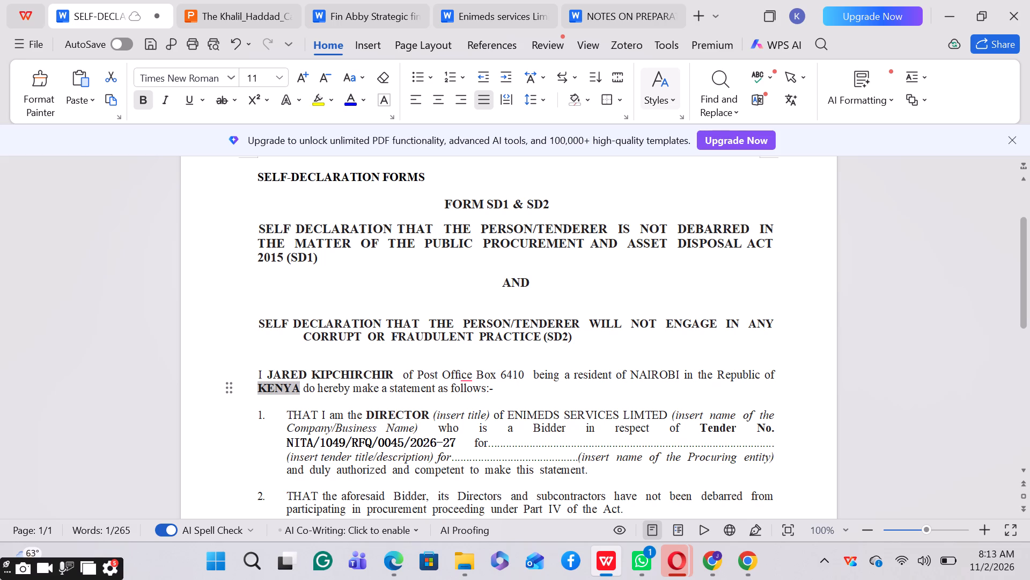
{"action": "left_click_drag", "start_coordinate": [666, 415], "coordinate": [508, 412]}
{"action": "key", "text": "ctrl+b"}
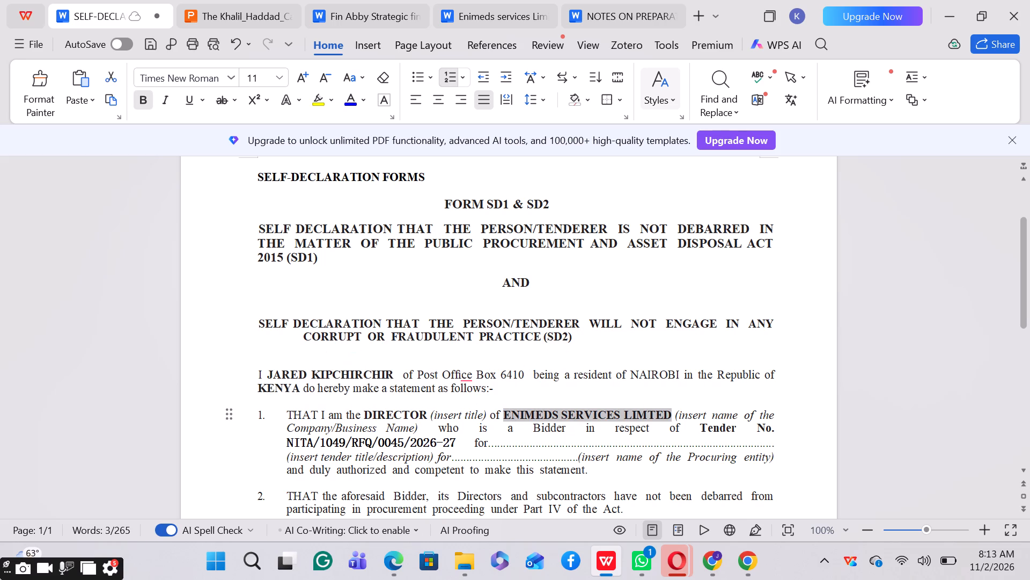
{"action": "left_click", "coordinate": [512, 472]}
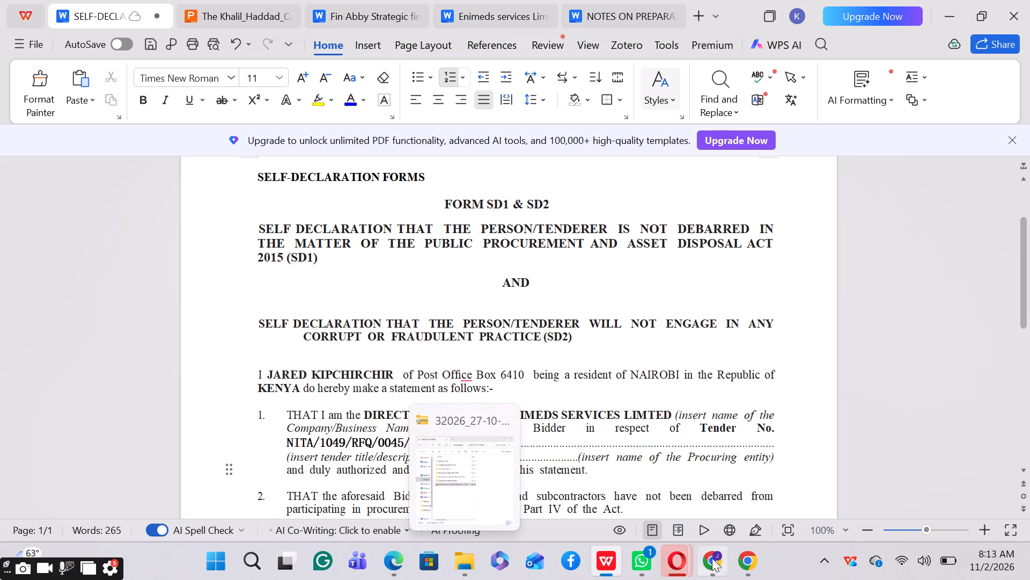
Switch to the tender PDF in Microsoft Edge and copy the tender name SUPPLY AND DELIVERY OF KETISA ITEMS from its cover page.
{"action": "left_click", "coordinate": [378, 502]}
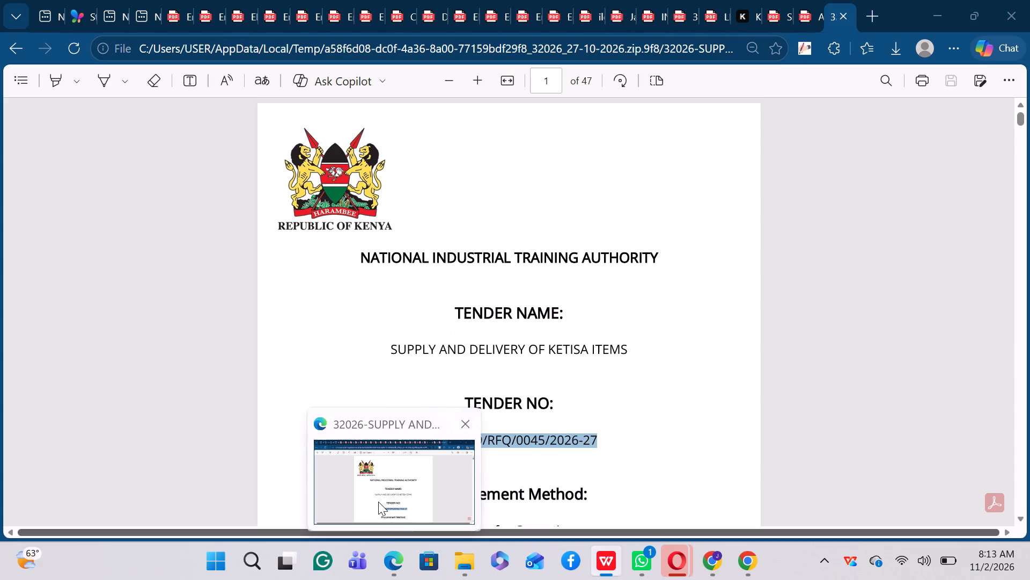
{"action": "scroll", "coordinate": [566, 349], "scroll_direction": "down", "scroll_amount": 2}
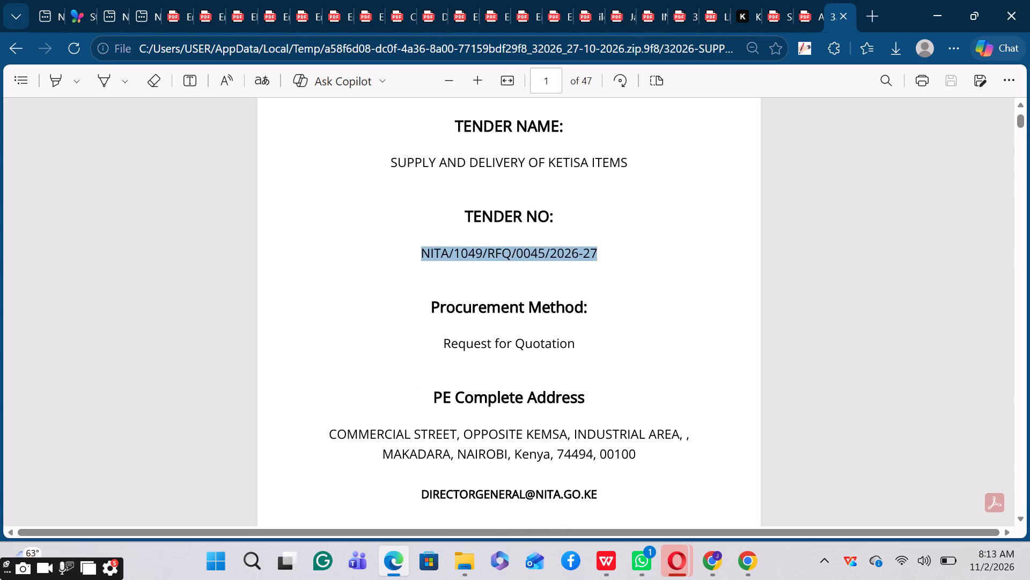
{"action": "scroll", "coordinate": [566, 349], "scroll_direction": "down", "scroll_amount": 1}
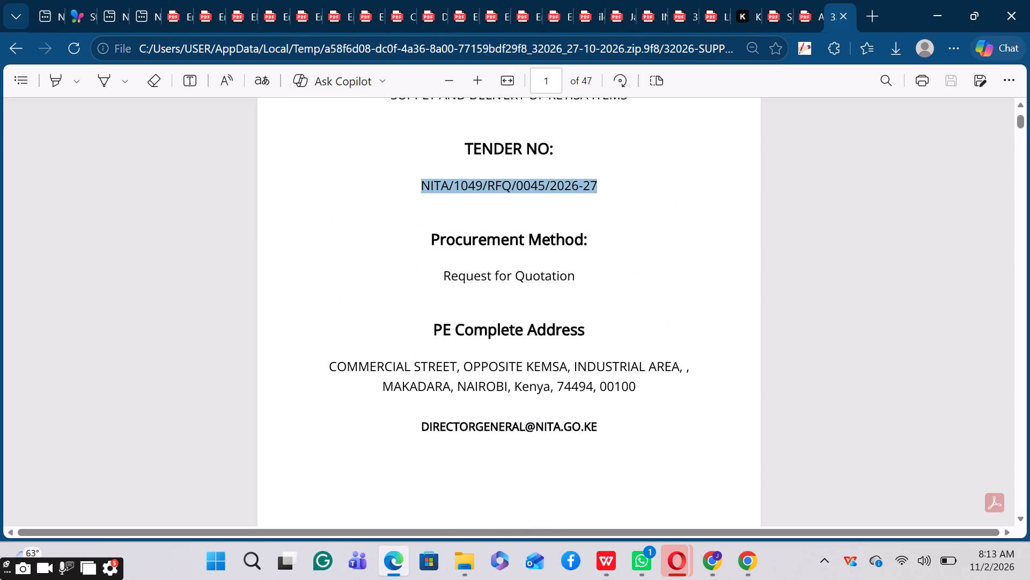
{"action": "scroll", "coordinate": [566, 349], "scroll_direction": "up", "scroll_amount": 2}
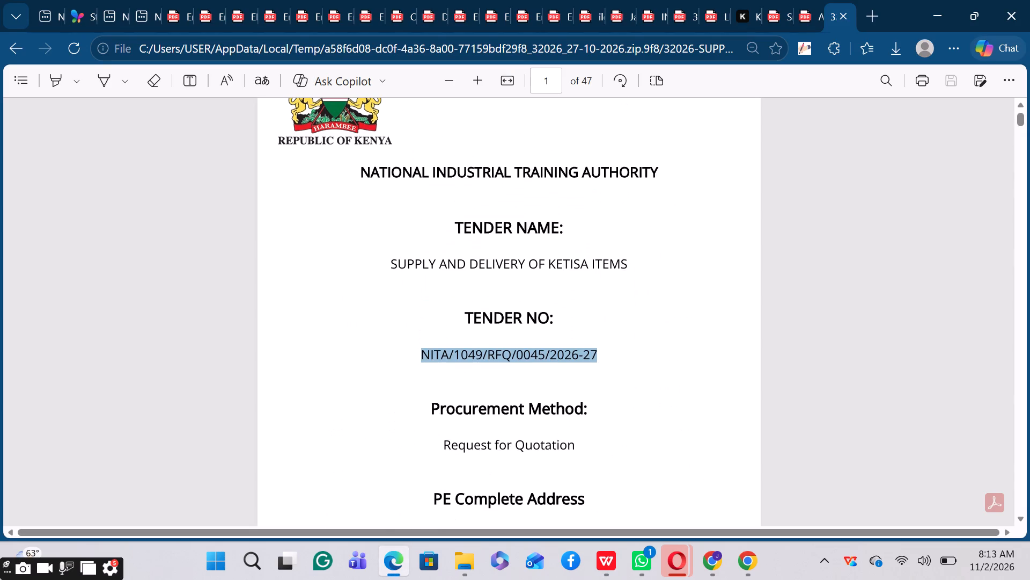
{"action": "scroll", "coordinate": [566, 349], "scroll_direction": "up", "scroll_amount": 1}
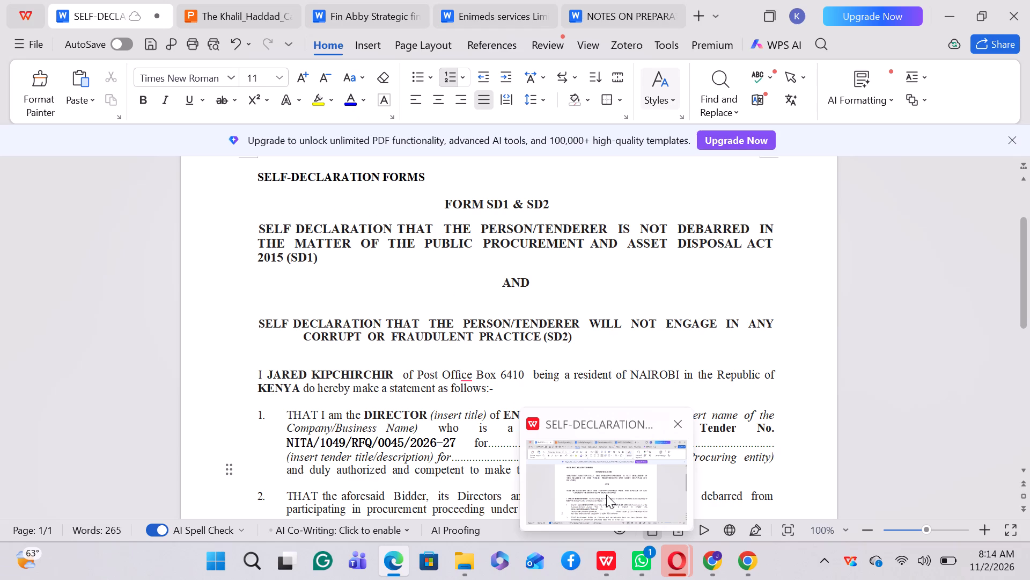
{"action": "left_click", "coordinate": [606, 495]}
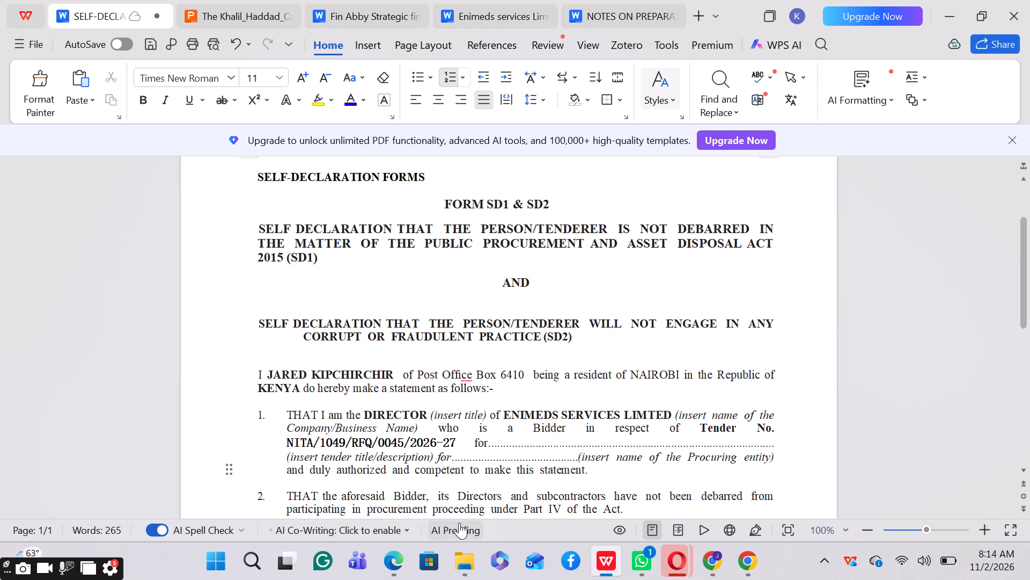
{"action": "left_click", "coordinate": [393, 487]}
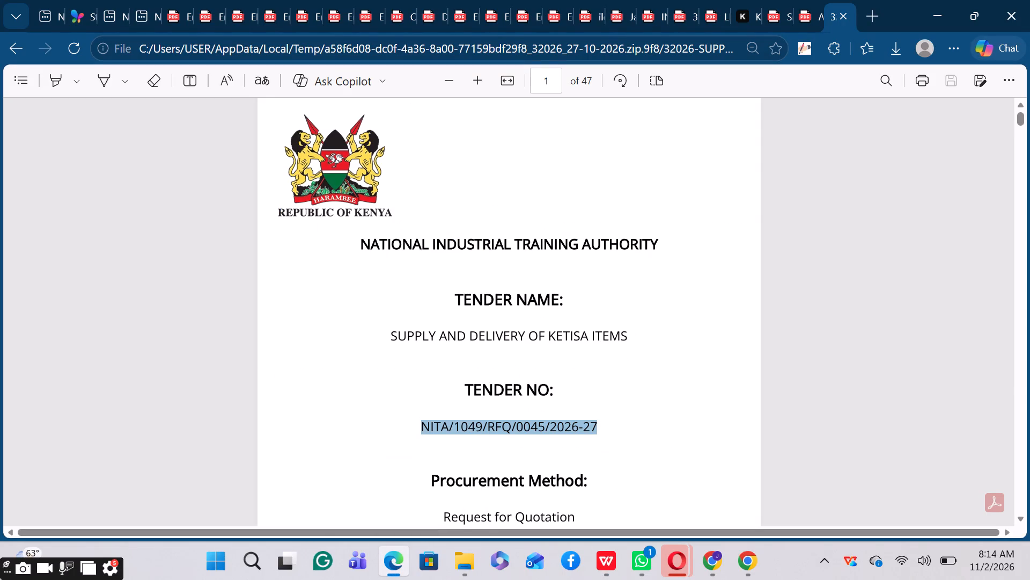
{"action": "left_click_drag", "start_coordinate": [630, 331], "coordinate": [389, 342]}
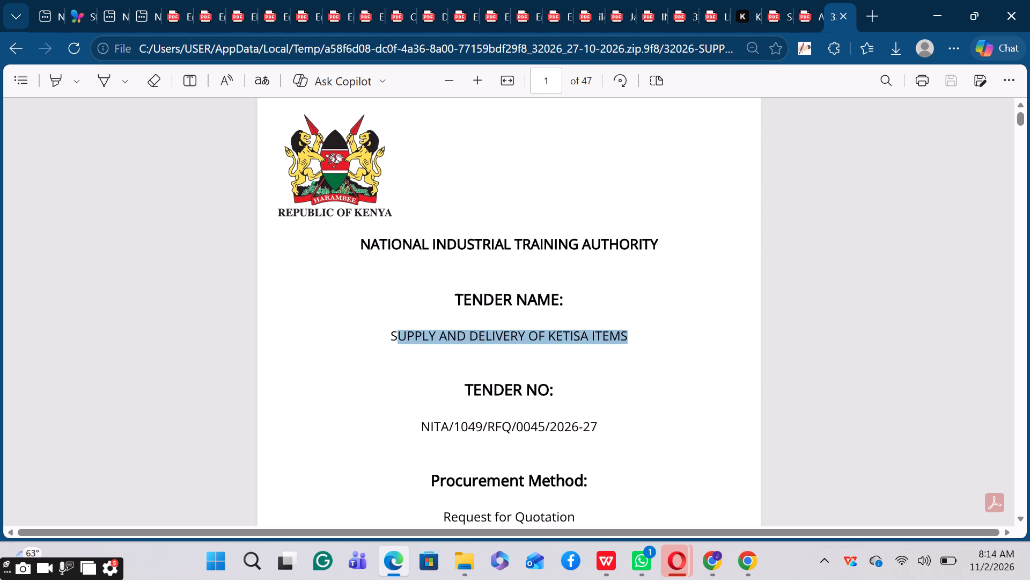
{"action": "left_click_drag", "start_coordinate": [389, 342], "coordinate": [384, 334]}
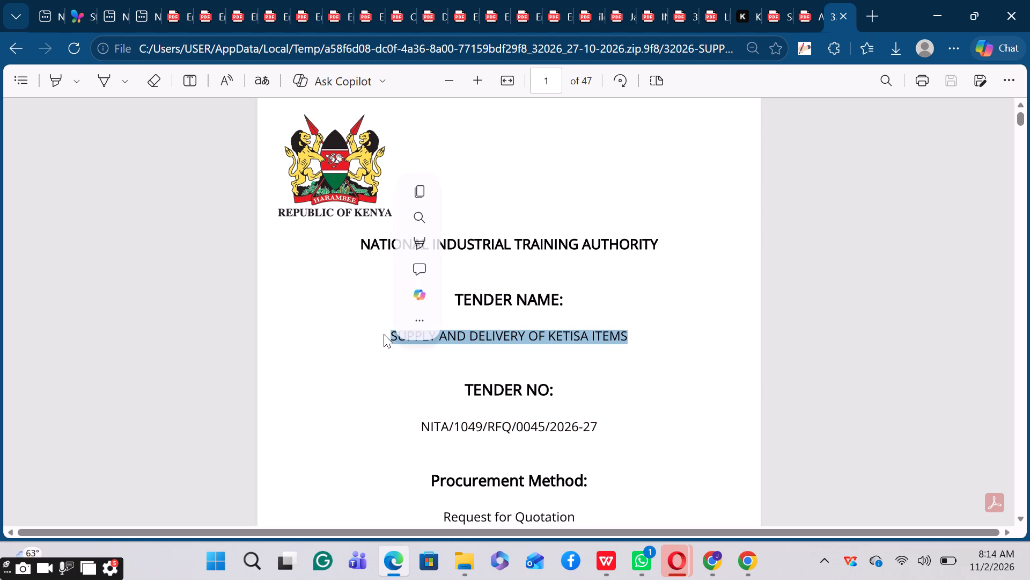
{"action": "key", "text": "ctrl+c"}
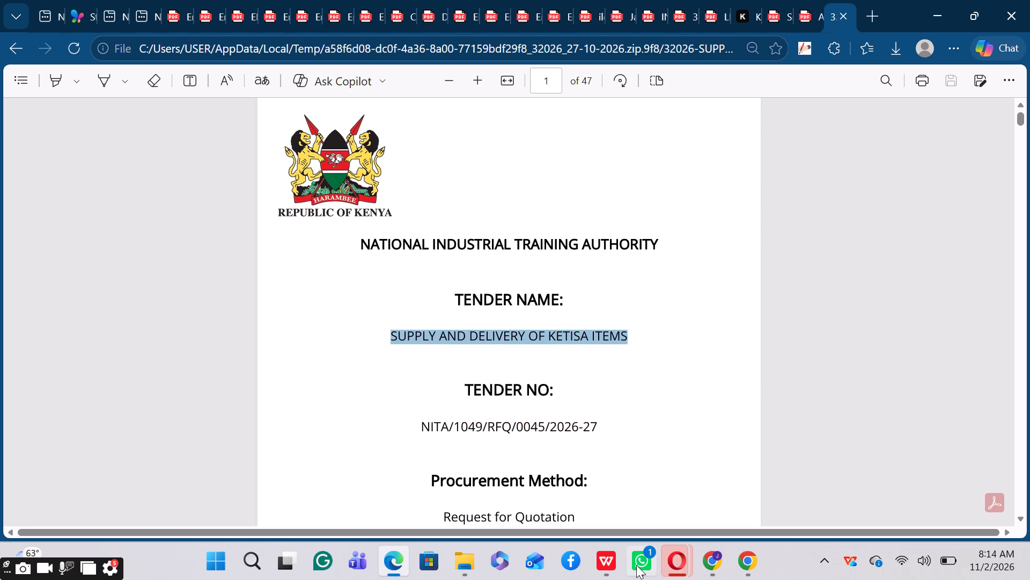
Back in the WPS Office form, replace clause 1's dotted tender title blank with SUPPLY AND DELIVERY OF KETISA ITEMS and make it bold.
{"action": "left_click", "coordinate": [673, 480]}
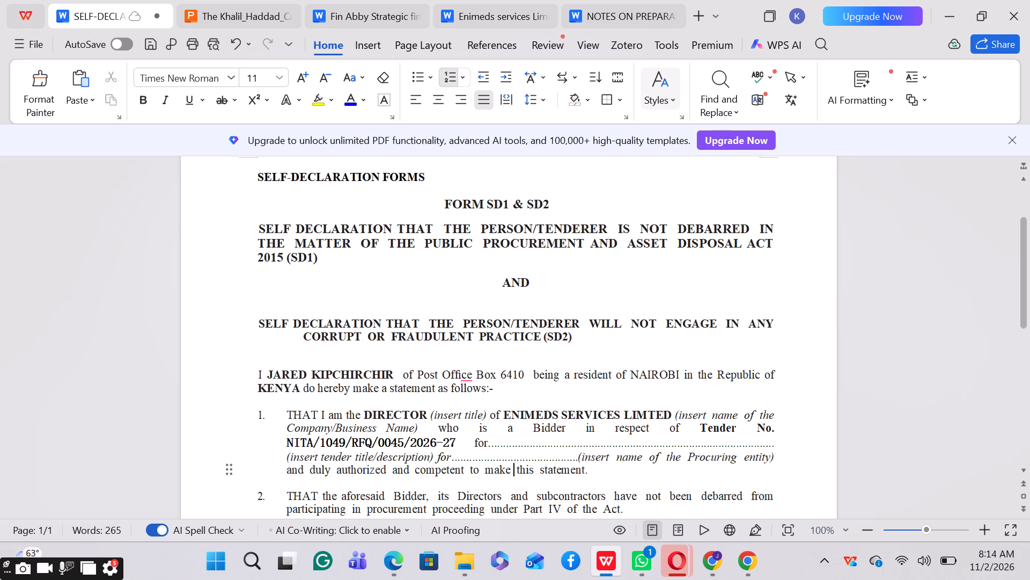
{"action": "left_click_drag", "start_coordinate": [786, 443], "coordinate": [623, 435]}
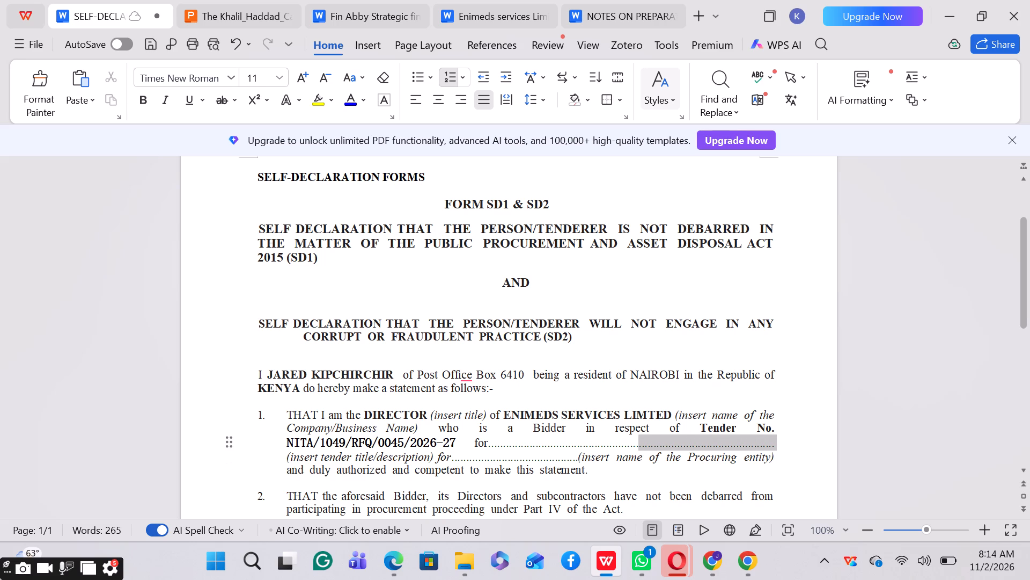
{"action": "left_click_drag", "start_coordinate": [623, 435], "coordinate": [489, 445]}
{"action": "key", "text": "BackSpace"}
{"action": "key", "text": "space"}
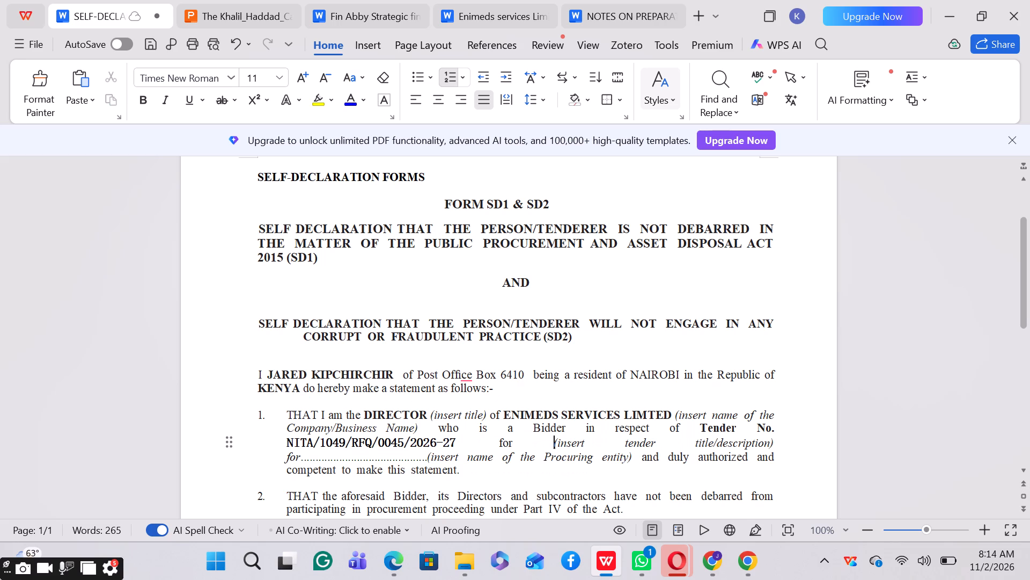
{"action": "key", "text": "ctrl+v"}
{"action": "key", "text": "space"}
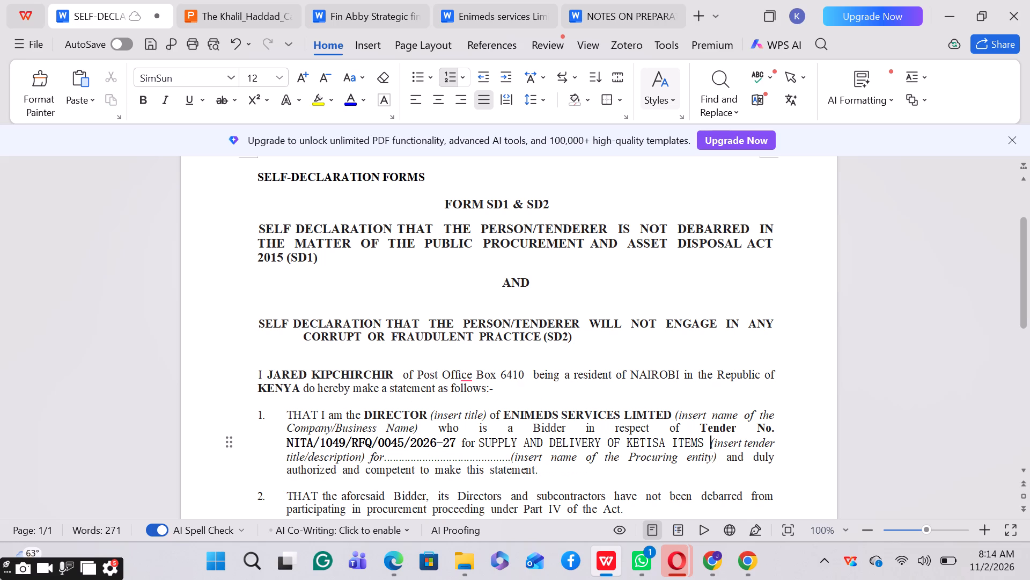
{"action": "left_click_drag", "start_coordinate": [479, 440], "coordinate": [702, 437]}
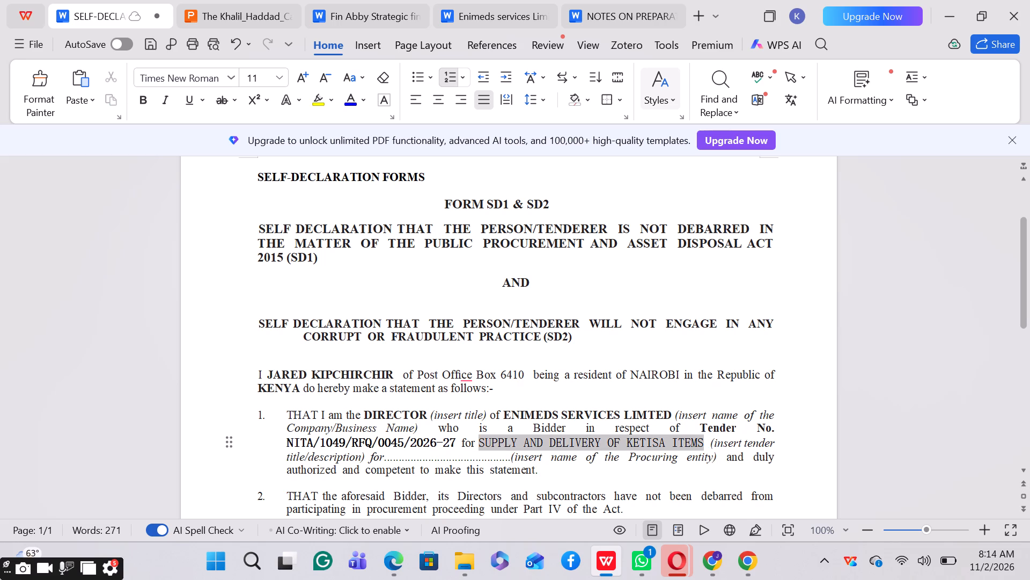
{"action": "left_click_drag", "start_coordinate": [702, 437], "coordinate": [705, 441]}
{"action": "key", "text": "ctrl+b"}
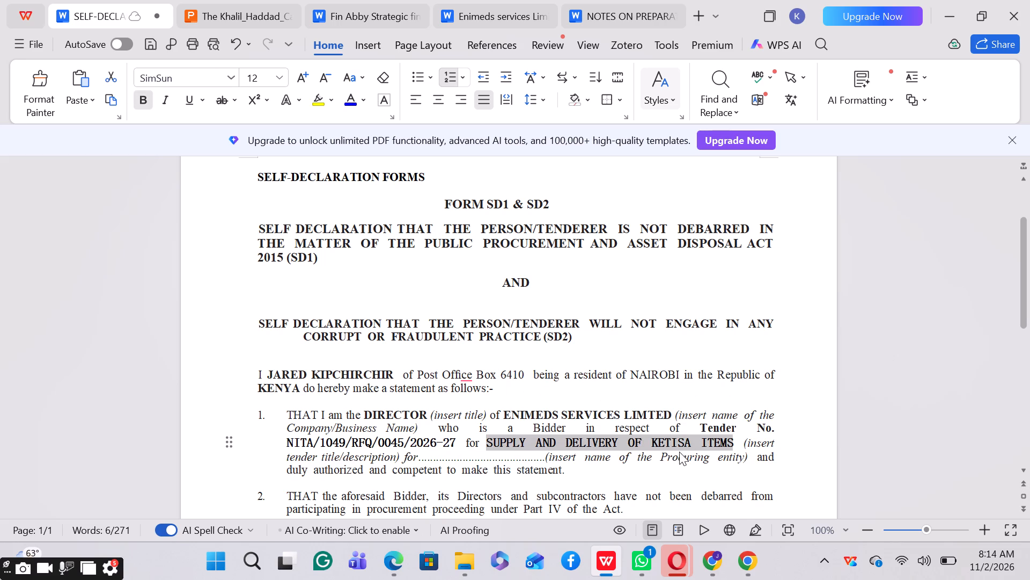
{"action": "left_click", "coordinate": [635, 468]}
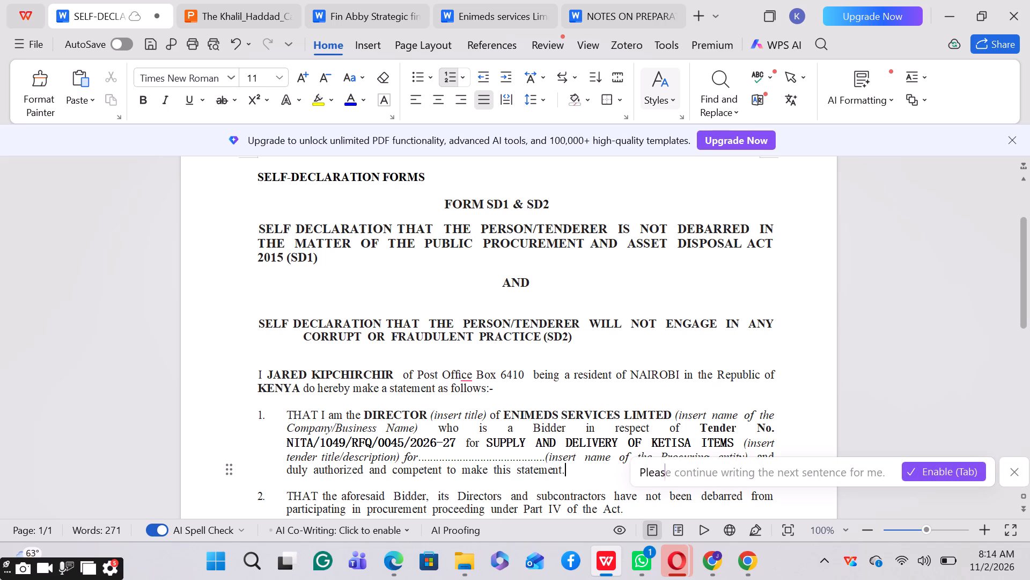
{"action": "left_click", "coordinate": [556, 443]}
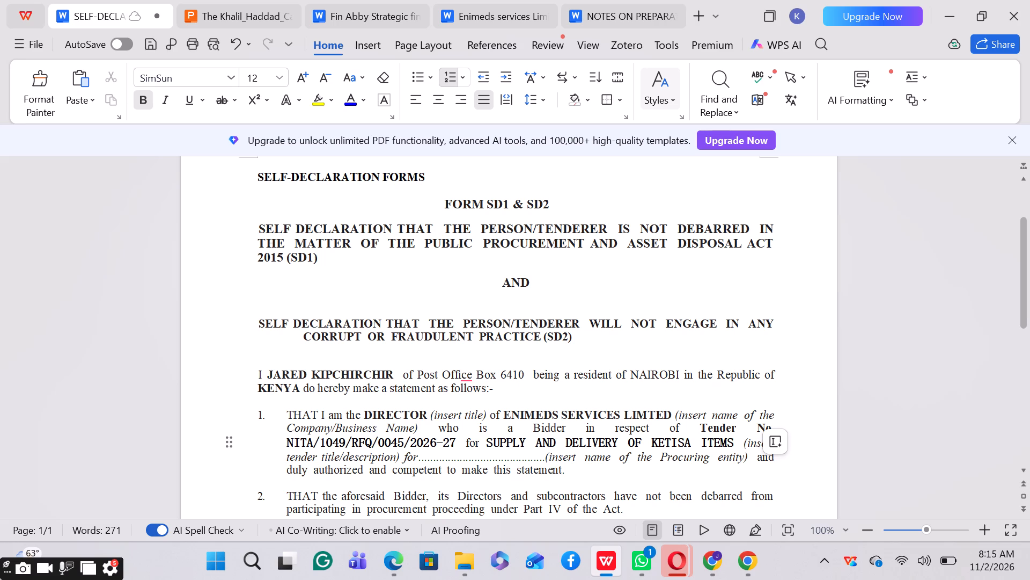
Replace the dotted procuring entity blank in clause 1 with NITA and format it bold without italics.
{"action": "left_click_drag", "start_coordinate": [545, 458], "coordinate": [422, 459]}
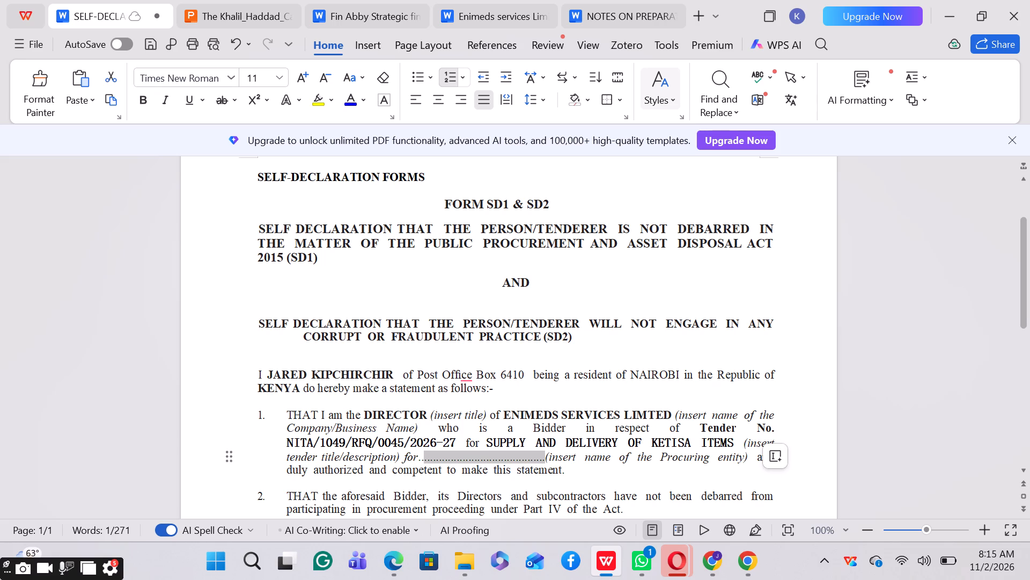
{"action": "left_click_drag", "start_coordinate": [422, 459], "coordinate": [417, 460]}
{"action": "key", "text": "BackSpace"}
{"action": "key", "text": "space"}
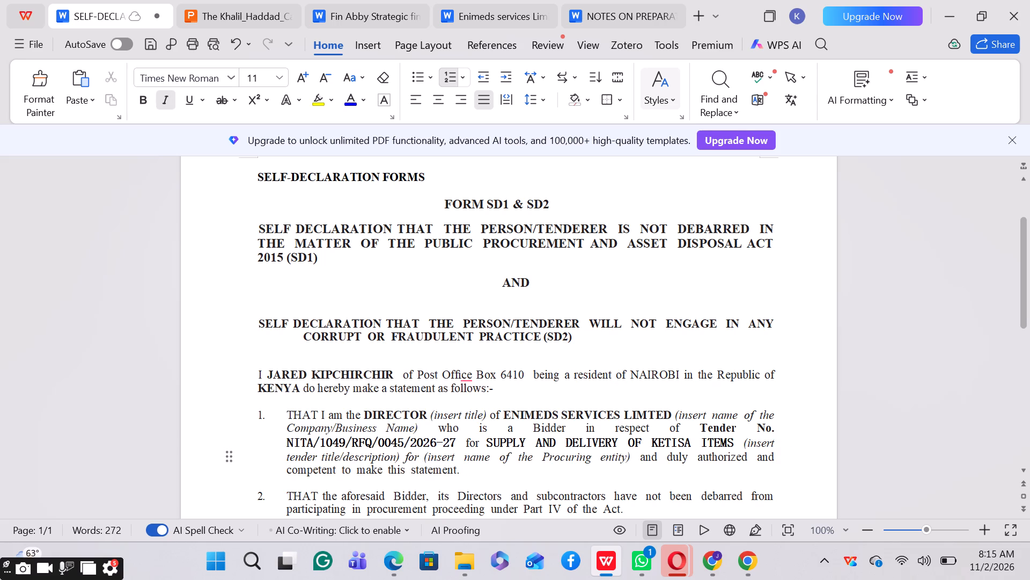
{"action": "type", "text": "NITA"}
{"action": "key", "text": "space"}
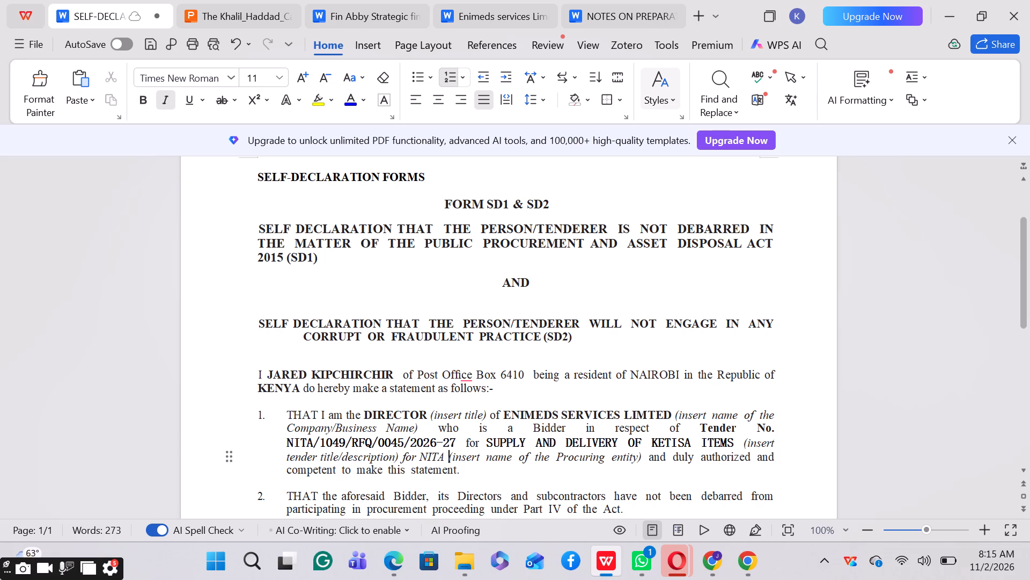
{"action": "left_click_drag", "start_coordinate": [442, 457], "coordinate": [416, 460]}
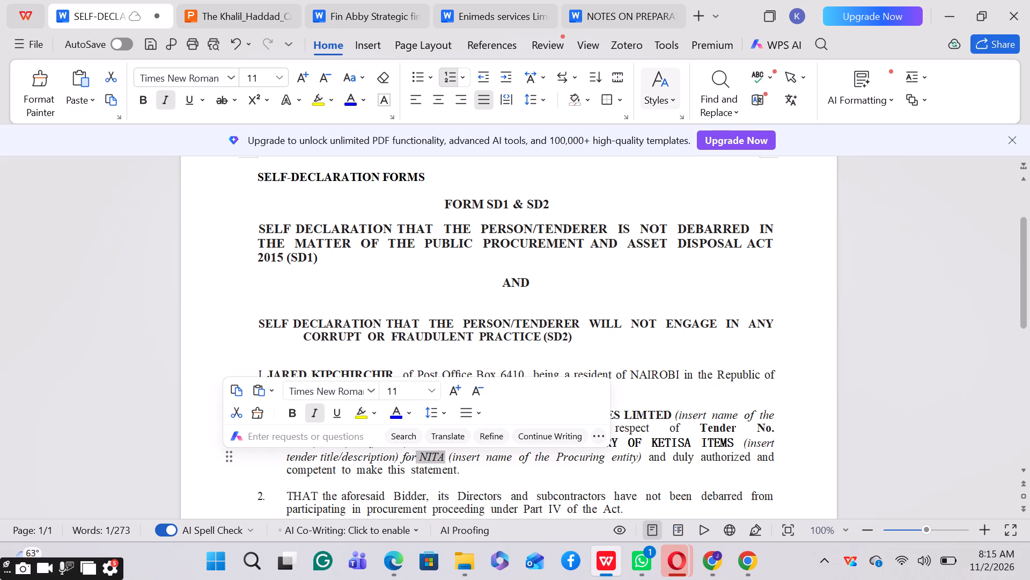
{"action": "key", "text": "ctrl+b"}
{"action": "key", "text": "ctrl+i"}
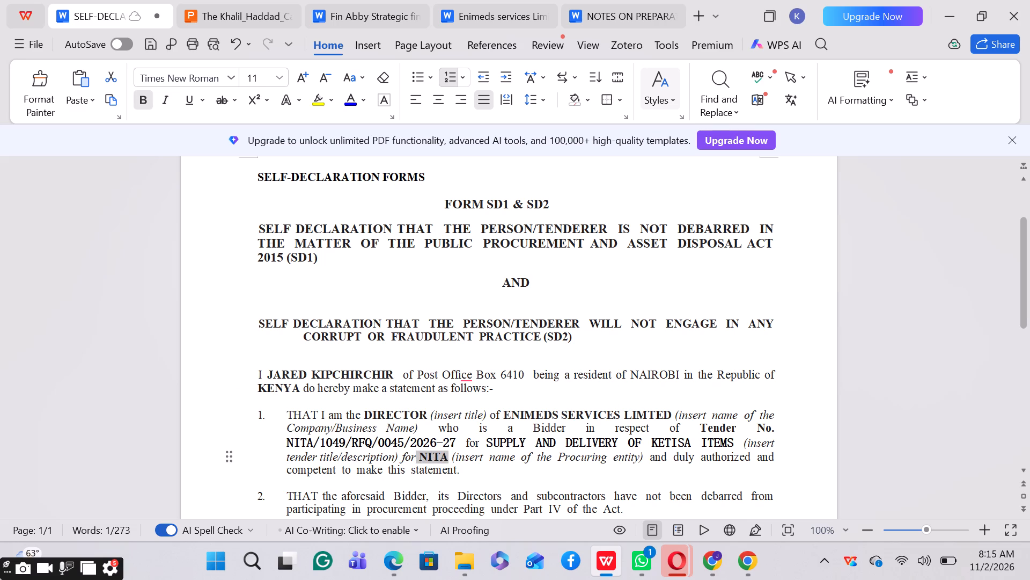
Change the font of SUPPLY AND DELIVERY OF KETISA ITEMS in clause 1 to Times New Roman.
{"action": "left_click", "coordinate": [452, 456]}
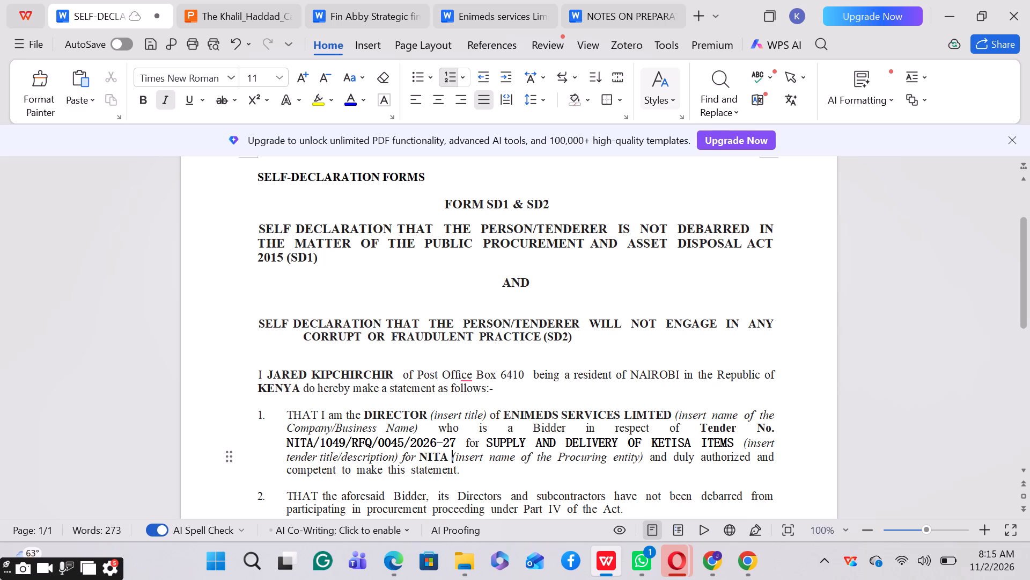
{"action": "left_click_drag", "start_coordinate": [489, 443], "coordinate": [702, 429]}
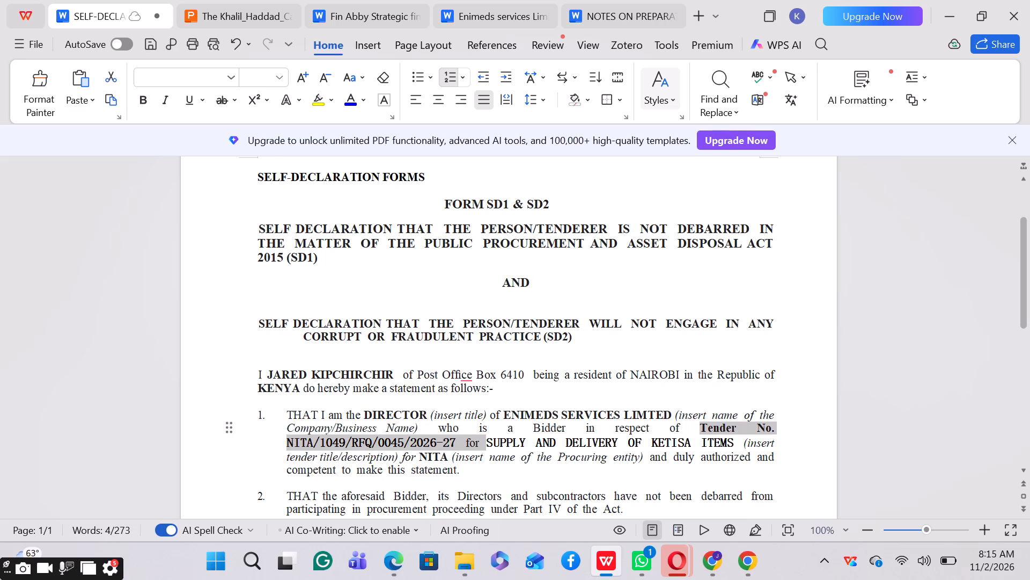
{"action": "left_click_drag", "start_coordinate": [702, 429], "coordinate": [733, 441]}
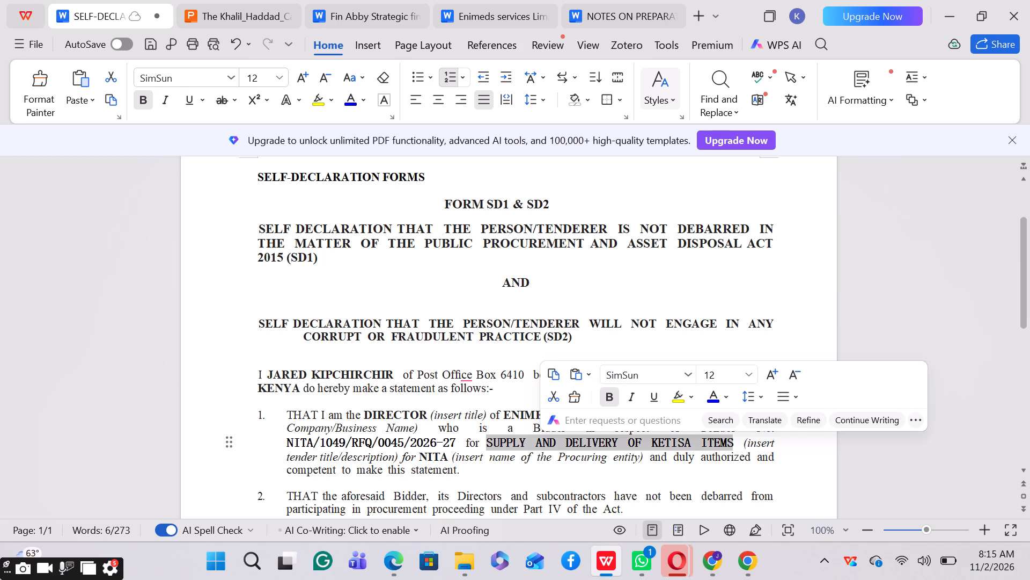
{"action": "left_click", "coordinate": [688, 372]}
{"action": "left_click", "coordinate": [688, 372]}
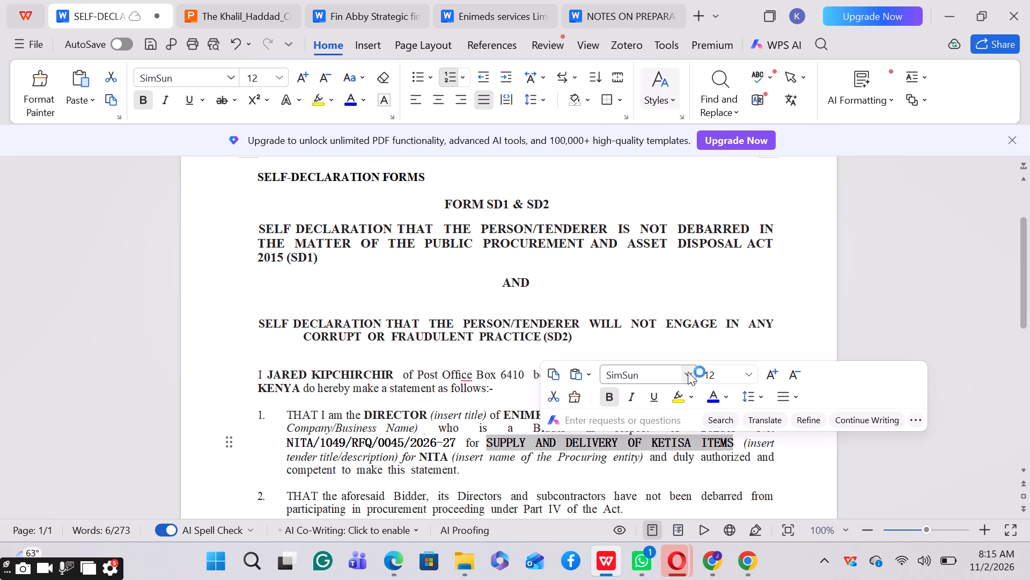
{"action": "left_click", "coordinate": [688, 372]}
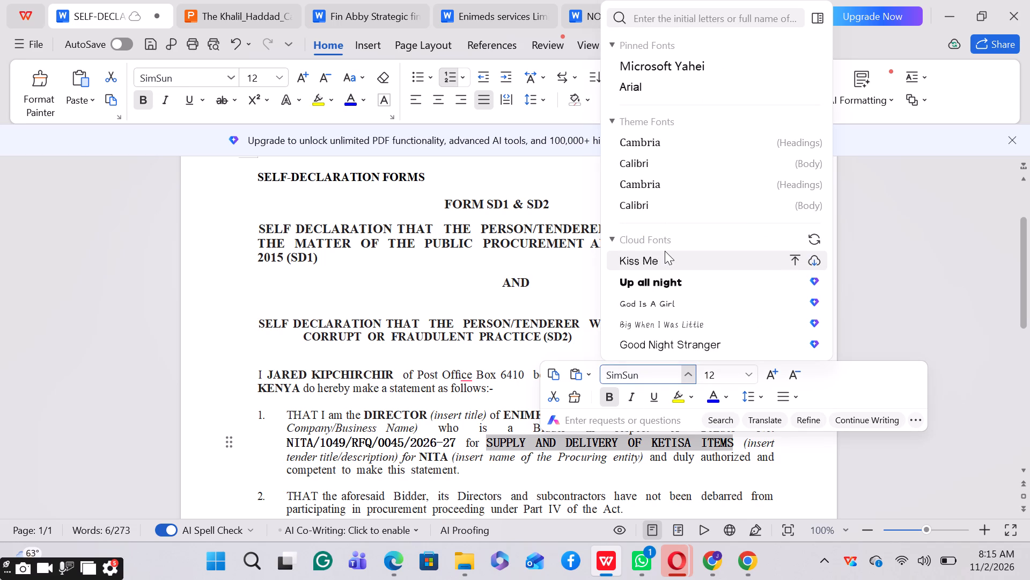
{"action": "scroll", "coordinate": [651, 229], "scroll_direction": "down", "scroll_amount": 4}
{"action": "scroll", "coordinate": [651, 229], "scroll_direction": "up", "scroll_amount": 1}
{"action": "scroll", "coordinate": [651, 229], "scroll_direction": "down", "scroll_amount": 1}
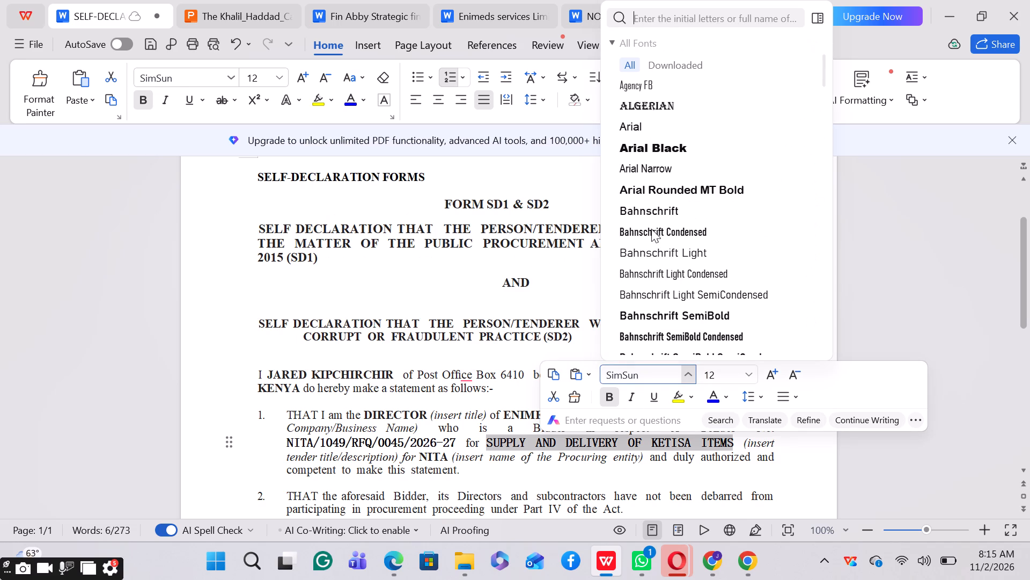
{"action": "scroll", "coordinate": [651, 229], "scroll_direction": "down", "scroll_amount": 7}
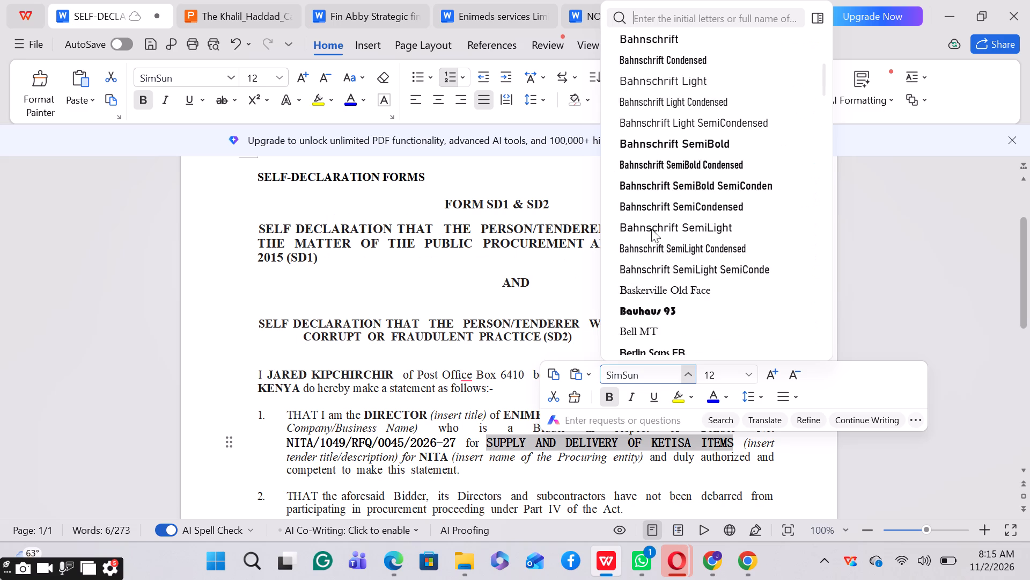
{"action": "scroll", "coordinate": [651, 229], "scroll_direction": "down", "scroll_amount": 7}
{"action": "scroll", "coordinate": [651, 229], "scroll_direction": "up", "scroll_amount": 6}
{"action": "scroll", "coordinate": [651, 229], "scroll_direction": "down", "scroll_amount": 9}
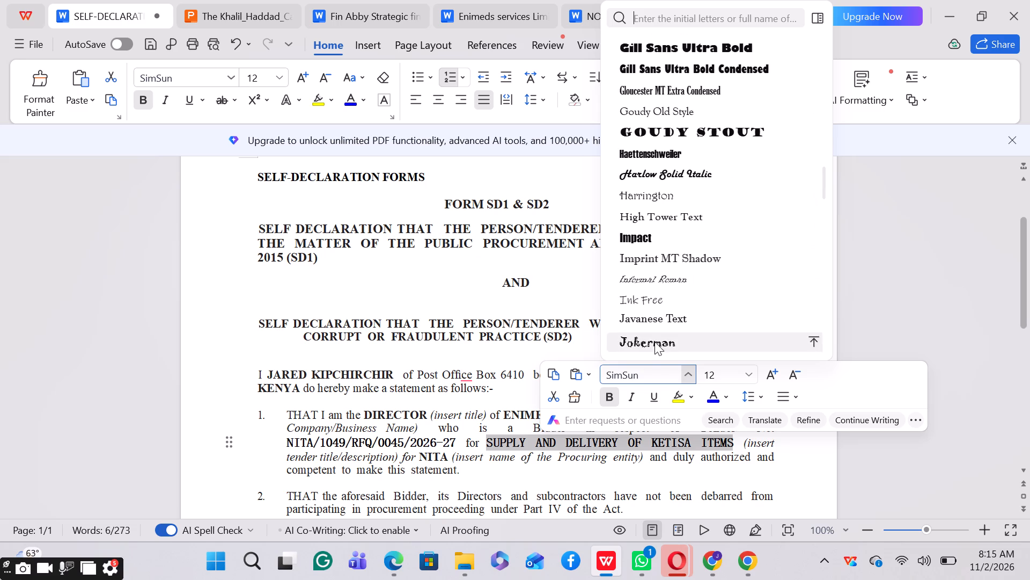
{"action": "scroll", "coordinate": [673, 243], "scroll_direction": "down", "scroll_amount": 17}
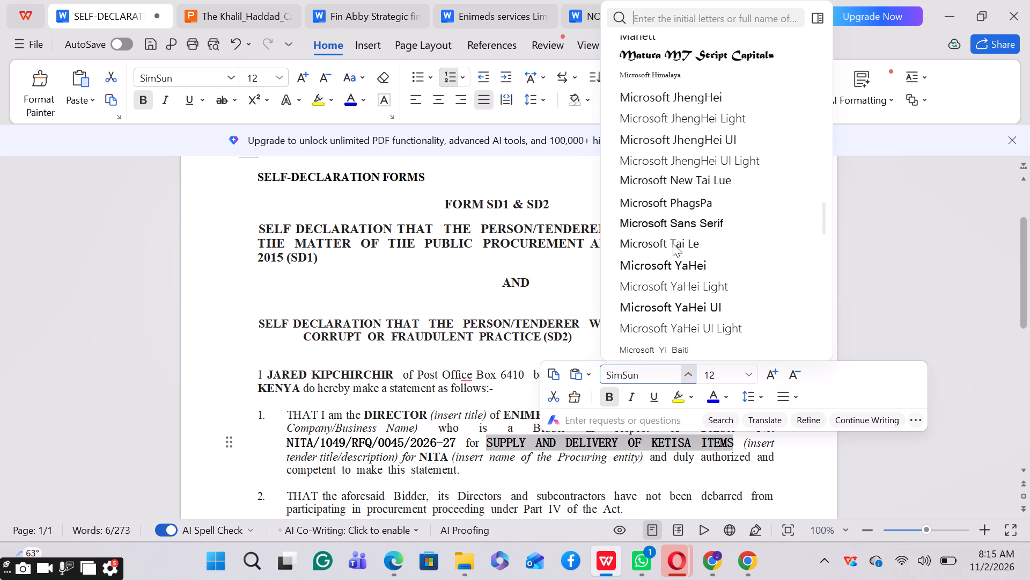
{"action": "scroll", "coordinate": [673, 243], "scroll_direction": "down", "scroll_amount": 7}
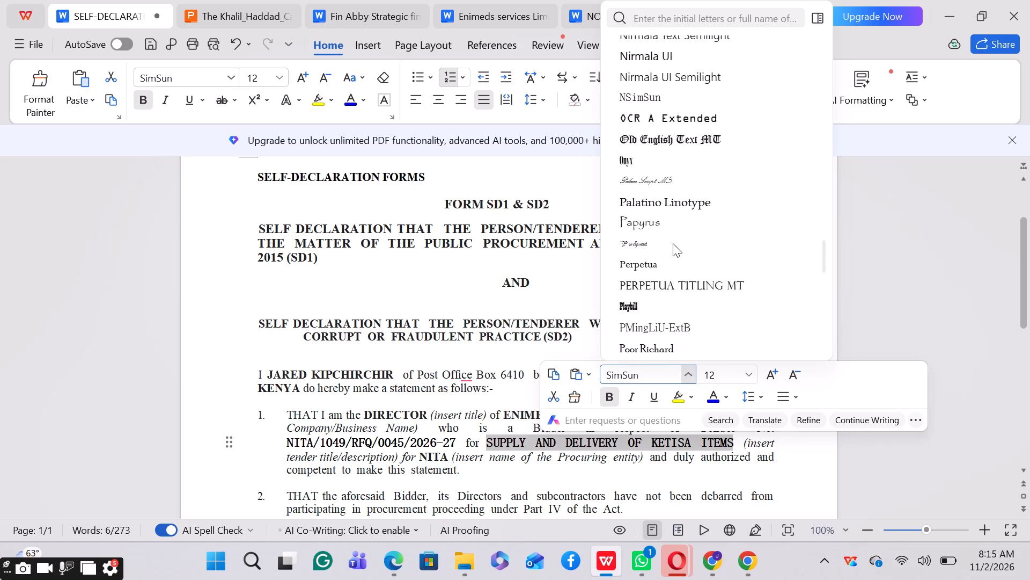
{"action": "scroll", "coordinate": [673, 243], "scroll_direction": "down", "scroll_amount": 11}
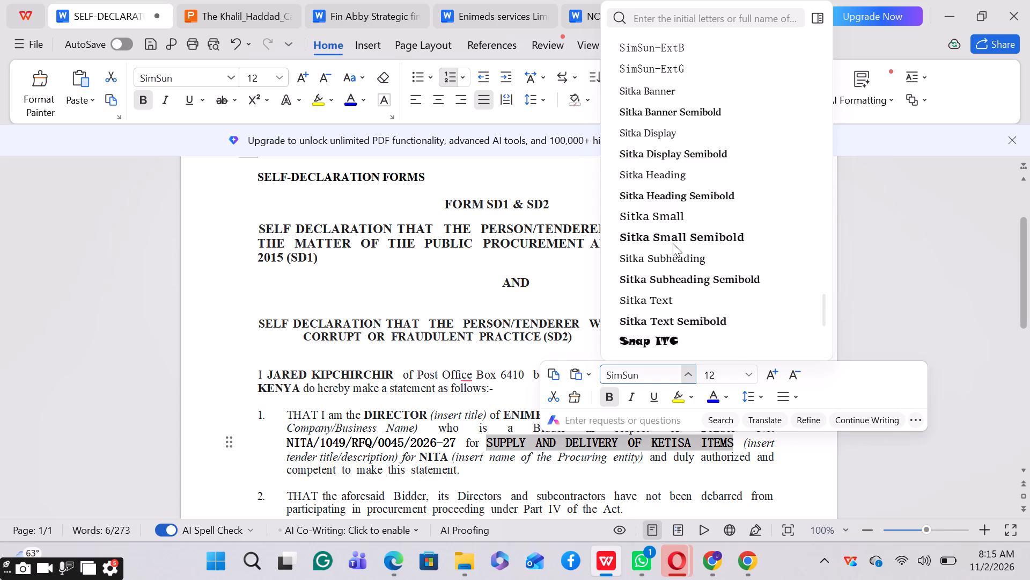
{"action": "scroll", "coordinate": [673, 243], "scroll_direction": "down", "scroll_amount": 3}
{"action": "scroll", "coordinate": [673, 243], "scroll_direction": "up", "scroll_amount": 1}
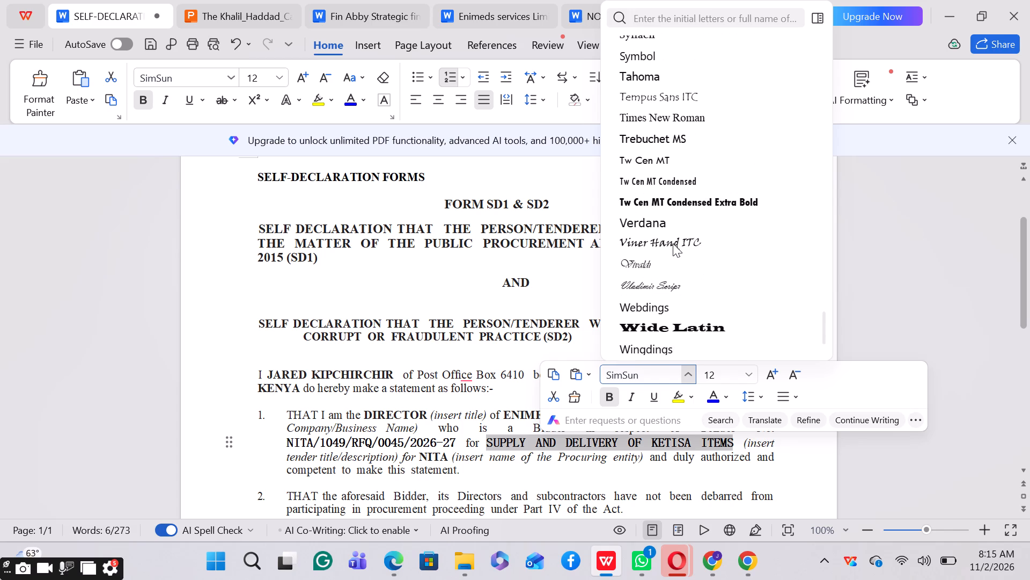
{"action": "scroll", "coordinate": [673, 243], "scroll_direction": "up", "scroll_amount": 1}
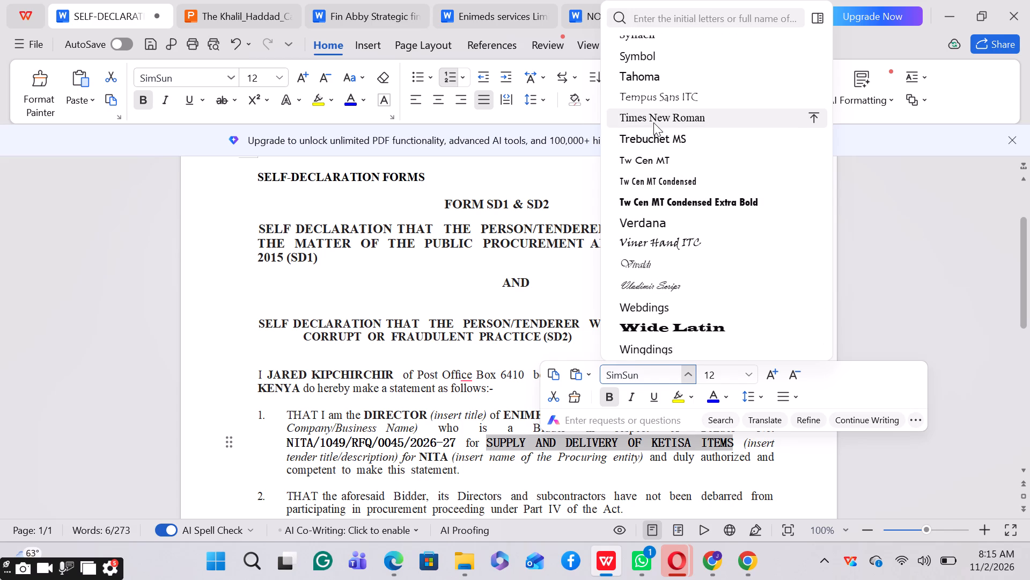
{"action": "left_click", "coordinate": [653, 121]}
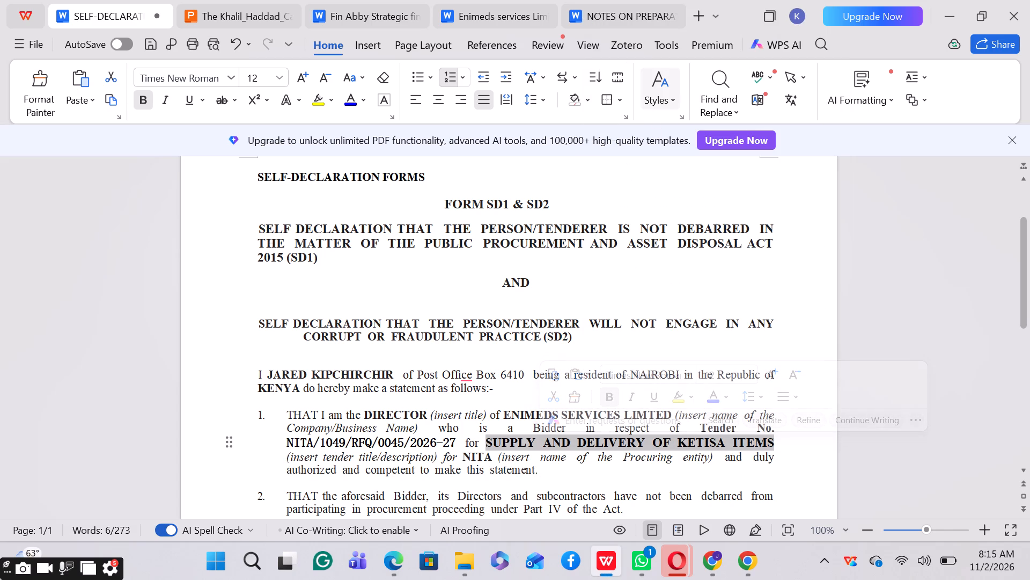
{"action": "left_click", "coordinate": [468, 373]}
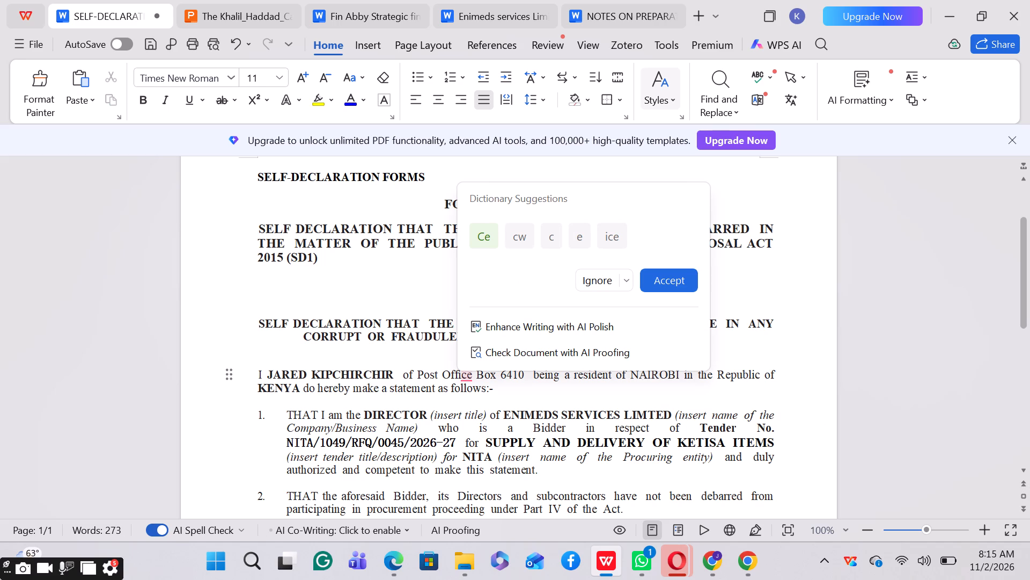
{"action": "left_click", "coordinate": [501, 448]}
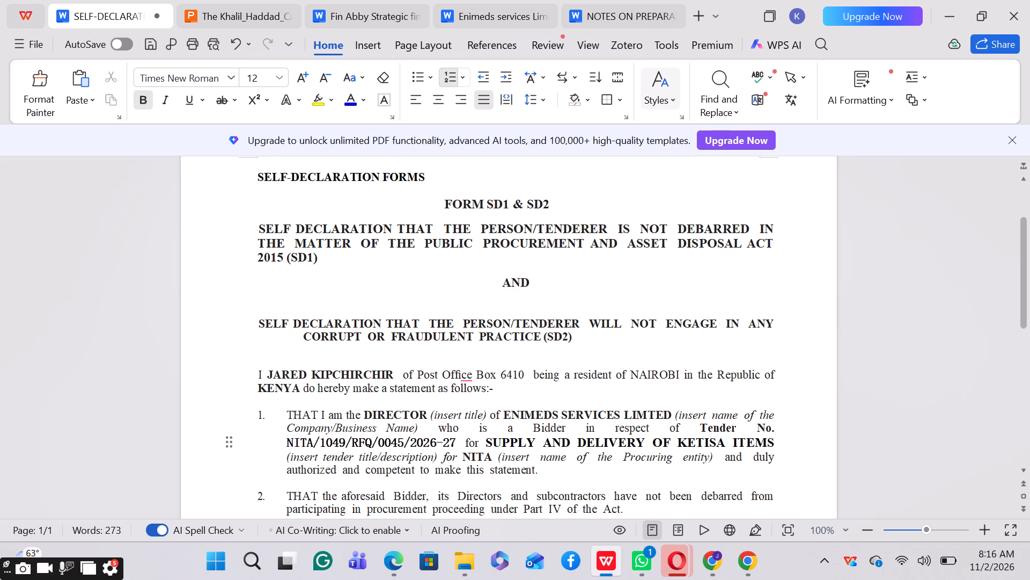
Replace the dotted procuring entity blank in clause 3 with NITA in bold, removing the leftover dot after it.
{"action": "scroll", "coordinate": [515, 454], "scroll_direction": "down", "scroll_amount": 1}
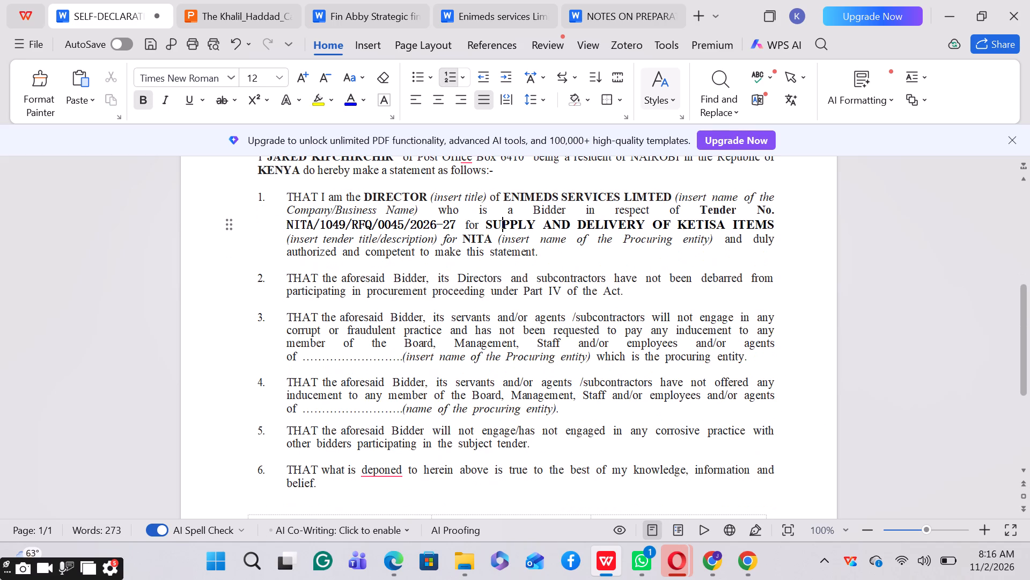
{"action": "left_click_drag", "start_coordinate": [401, 361], "coordinate": [323, 369]}
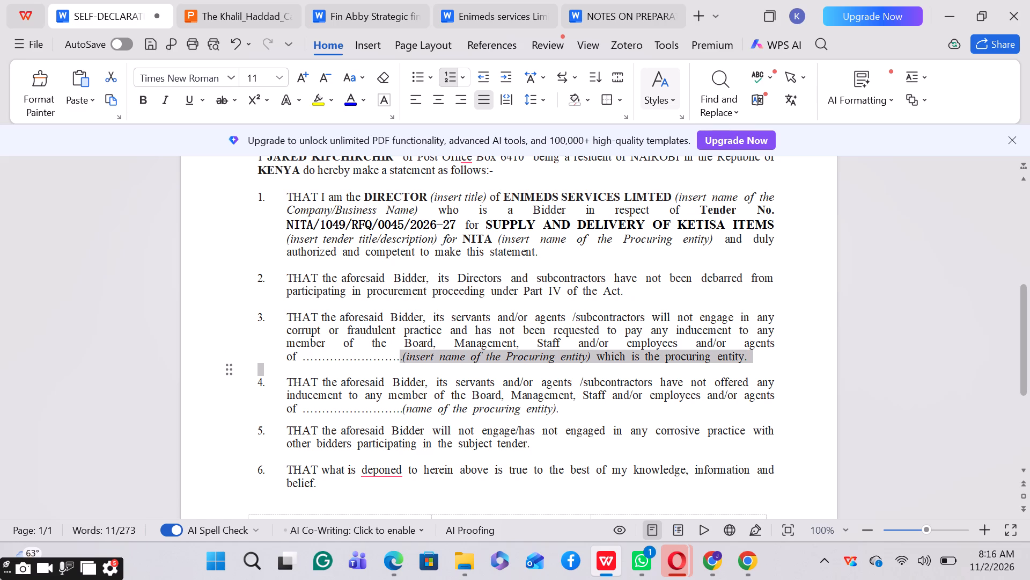
{"action": "left_click_drag", "start_coordinate": [323, 369], "coordinate": [303, 362]}
{"action": "key", "text": "BackSpace"}
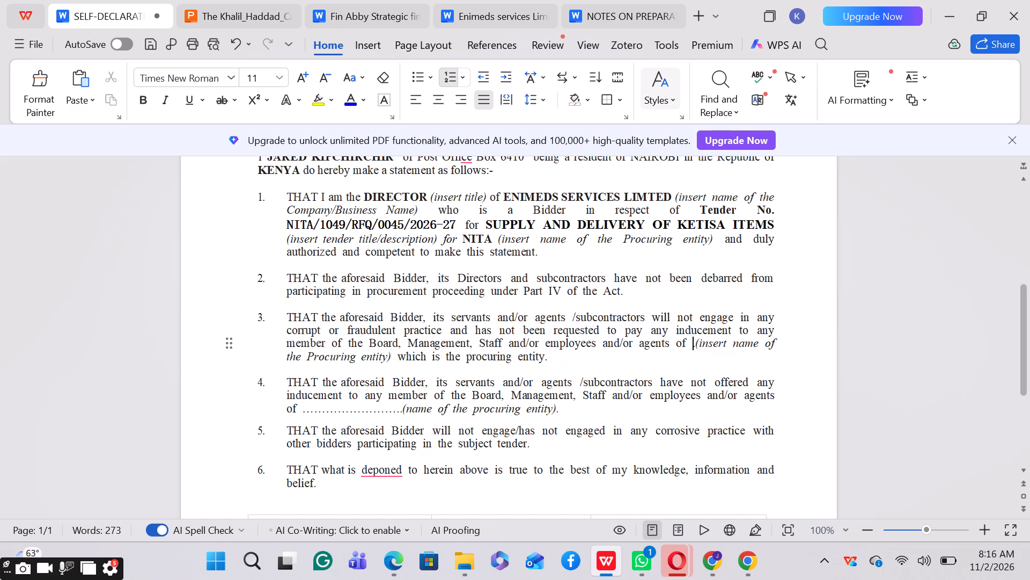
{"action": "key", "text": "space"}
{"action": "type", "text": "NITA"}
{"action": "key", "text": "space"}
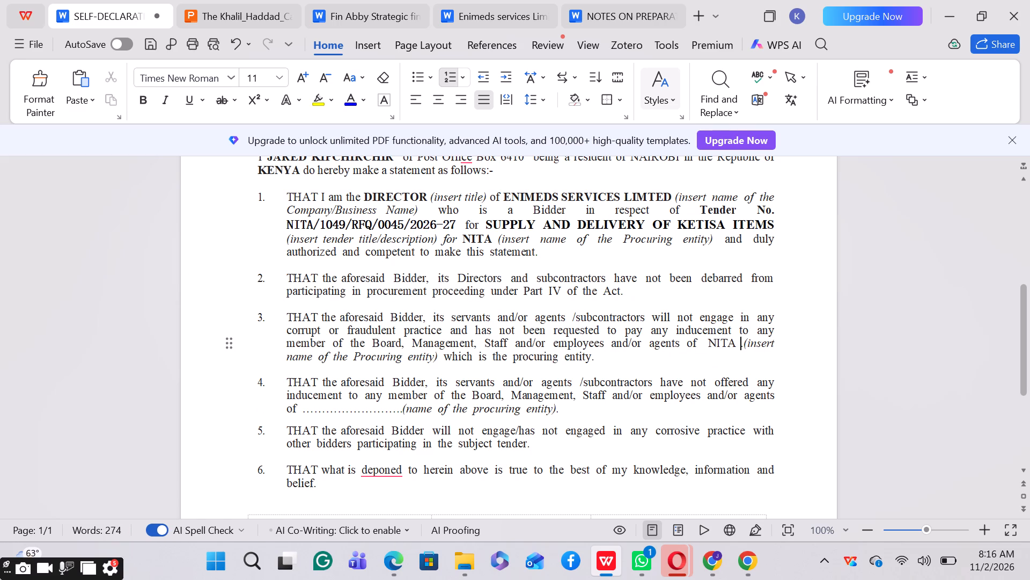
{"action": "left_click_drag", "start_coordinate": [741, 344], "coordinate": [712, 347]}
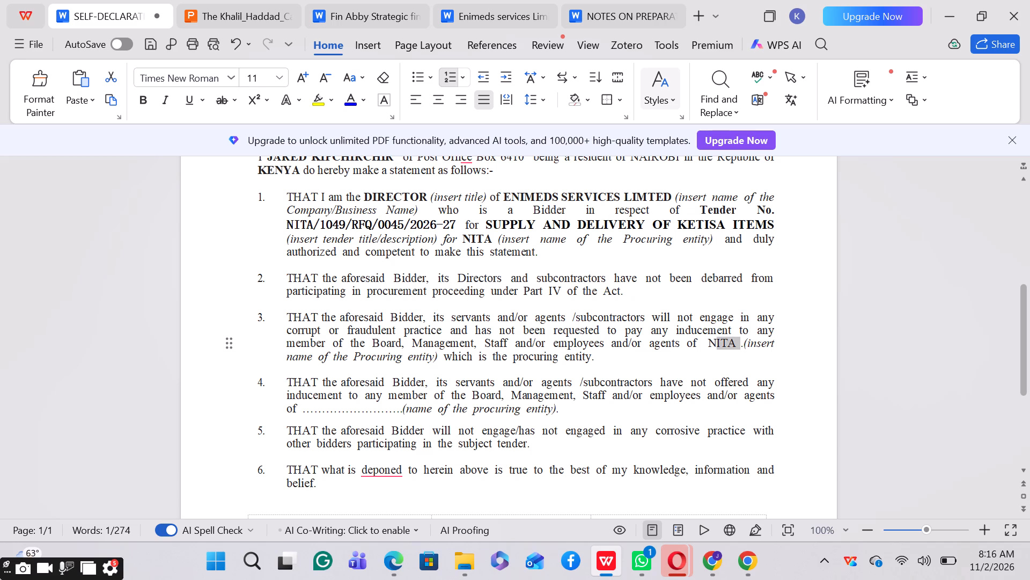
{"action": "left_click_drag", "start_coordinate": [712, 347], "coordinate": [706, 349]}
{"action": "key", "text": "ctrl+b"}
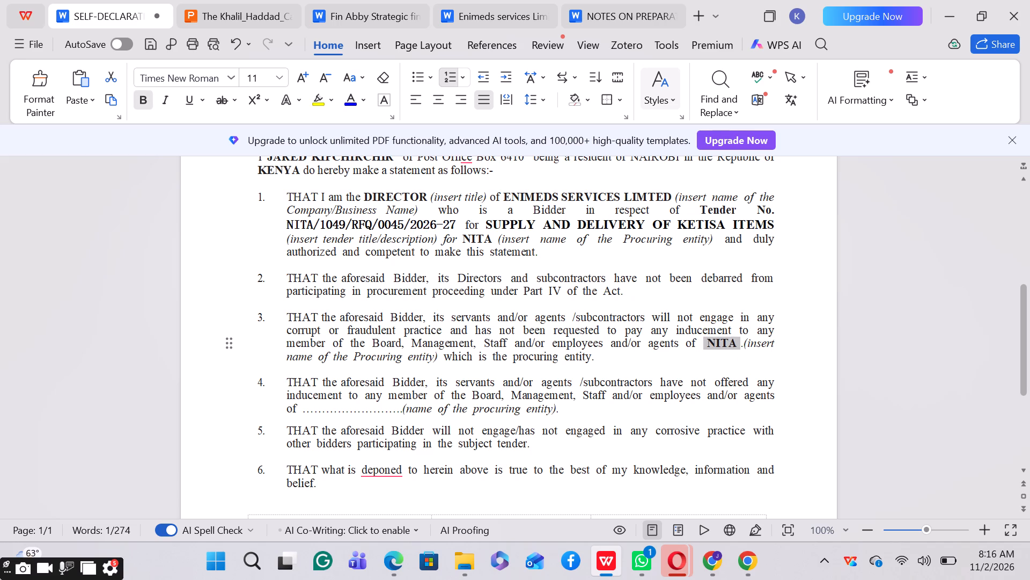
{"action": "left_click", "coordinate": [746, 348]}
{"action": "key", "text": "Left"}
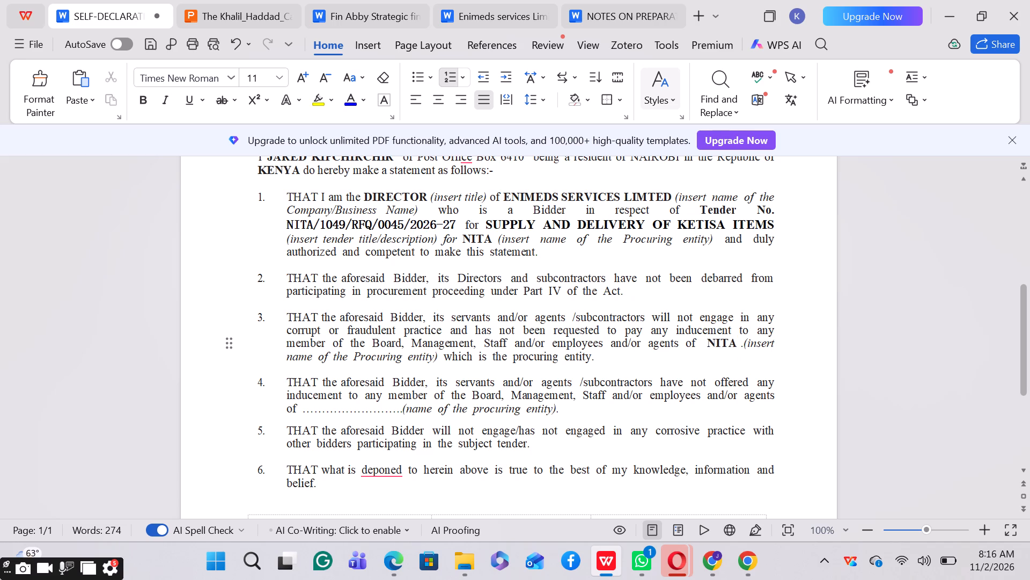
{"action": "key", "text": "BackSpace"}
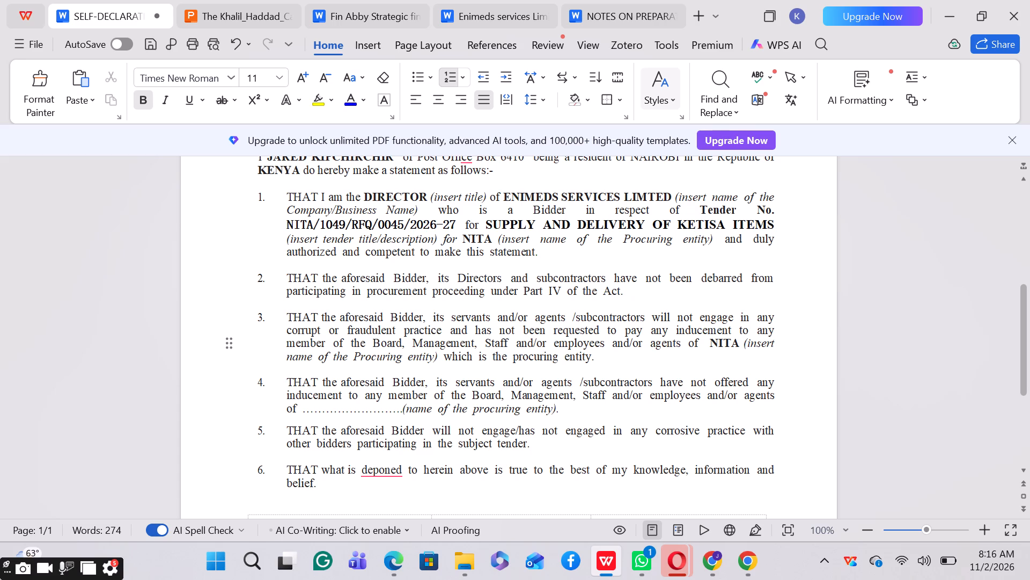
Replace the dotted procuring entity blank in clause 4 with NITA in bold.
{"action": "left_click_drag", "start_coordinate": [401, 411], "coordinate": [318, 415]}
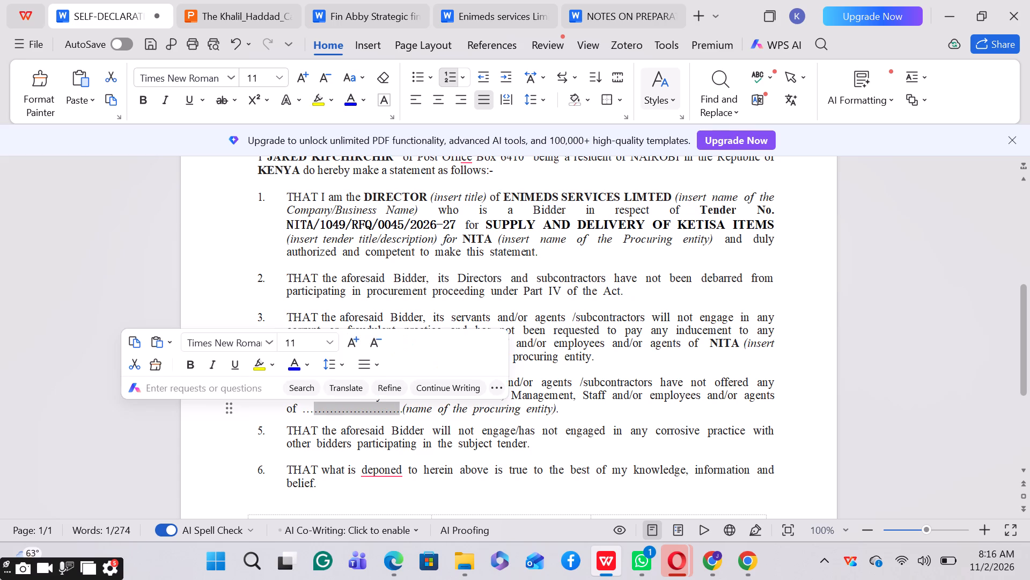
{"action": "key", "text": "BackSpace"}
{"action": "key", "text": "Right"}
{"action": "key", "text": "BackSpace"}
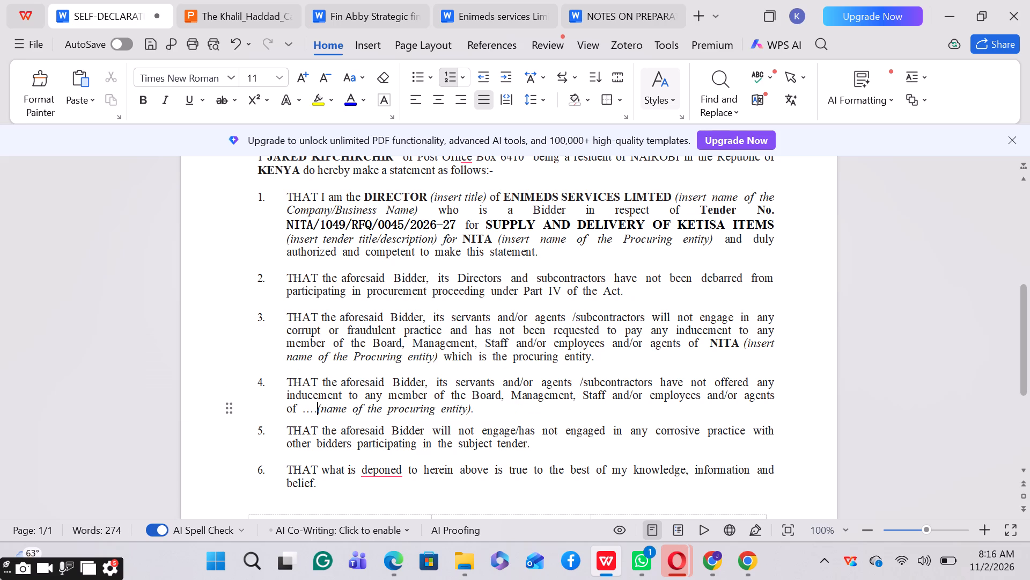
{"action": "key", "text": "BackSpace"}
{"action": "key", "text": "BackSpace"}
{"action": "key", "text": "BackSpace"}
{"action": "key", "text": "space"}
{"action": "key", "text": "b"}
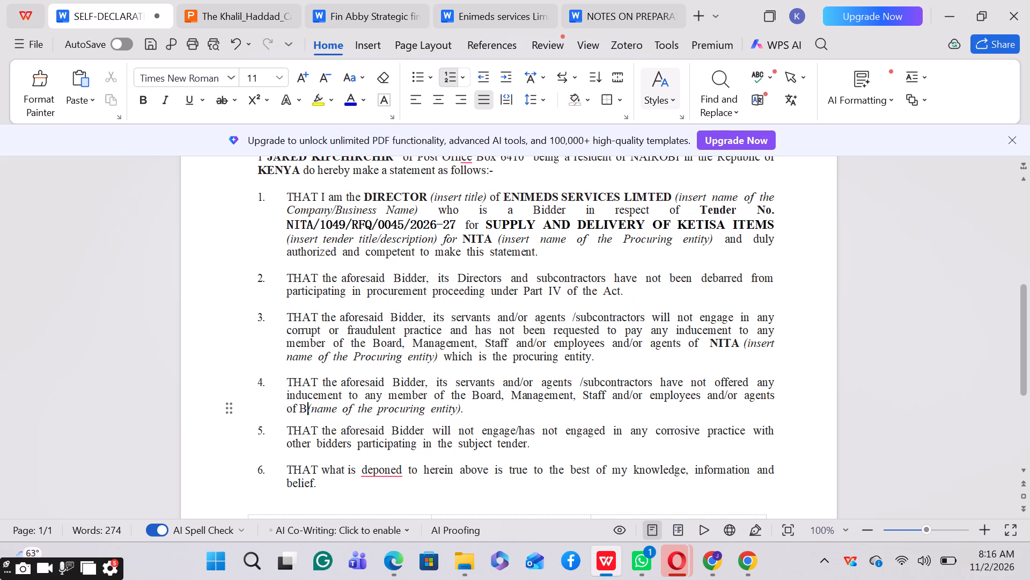
{"action": "key", "text": "BackSpace"}
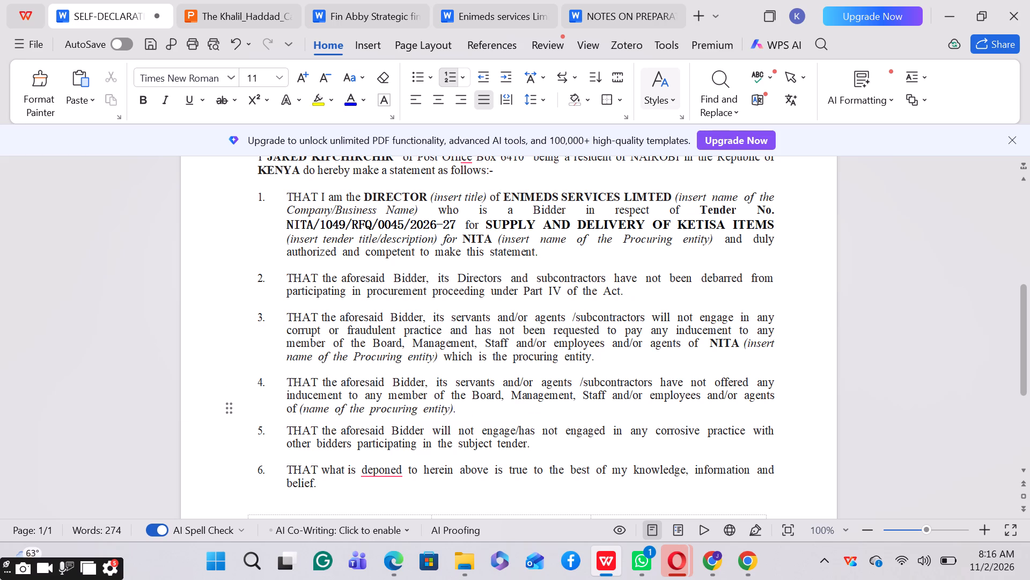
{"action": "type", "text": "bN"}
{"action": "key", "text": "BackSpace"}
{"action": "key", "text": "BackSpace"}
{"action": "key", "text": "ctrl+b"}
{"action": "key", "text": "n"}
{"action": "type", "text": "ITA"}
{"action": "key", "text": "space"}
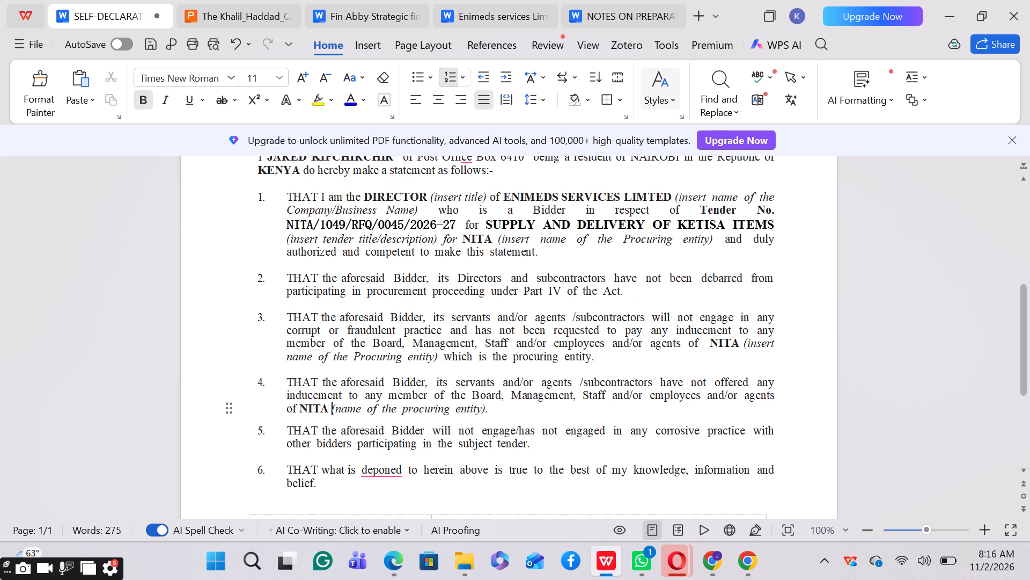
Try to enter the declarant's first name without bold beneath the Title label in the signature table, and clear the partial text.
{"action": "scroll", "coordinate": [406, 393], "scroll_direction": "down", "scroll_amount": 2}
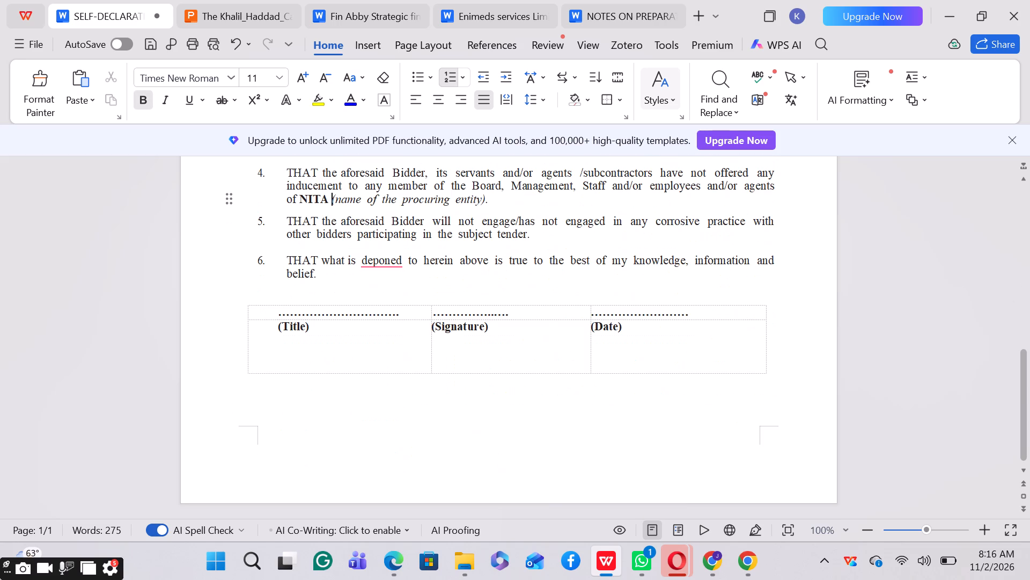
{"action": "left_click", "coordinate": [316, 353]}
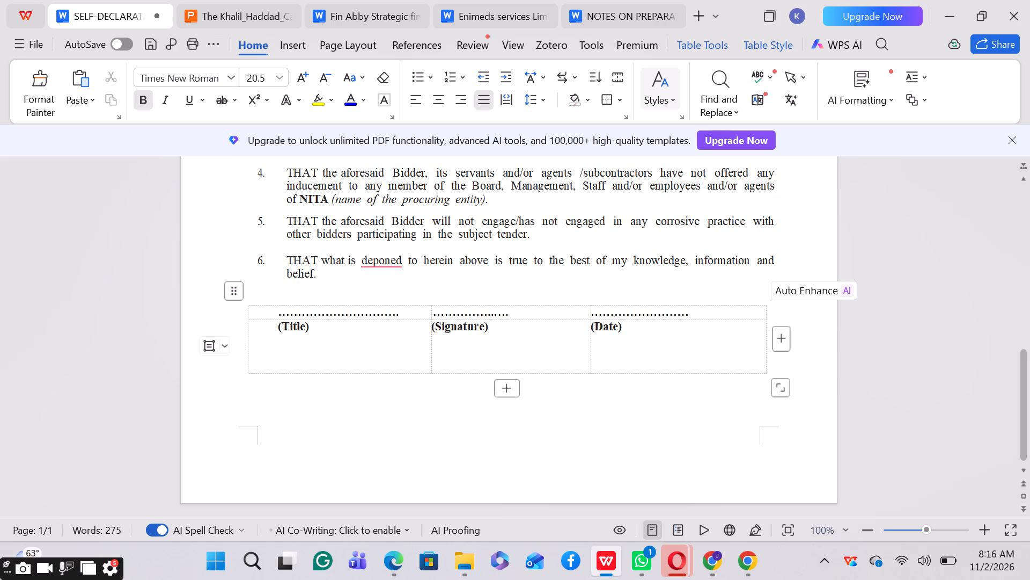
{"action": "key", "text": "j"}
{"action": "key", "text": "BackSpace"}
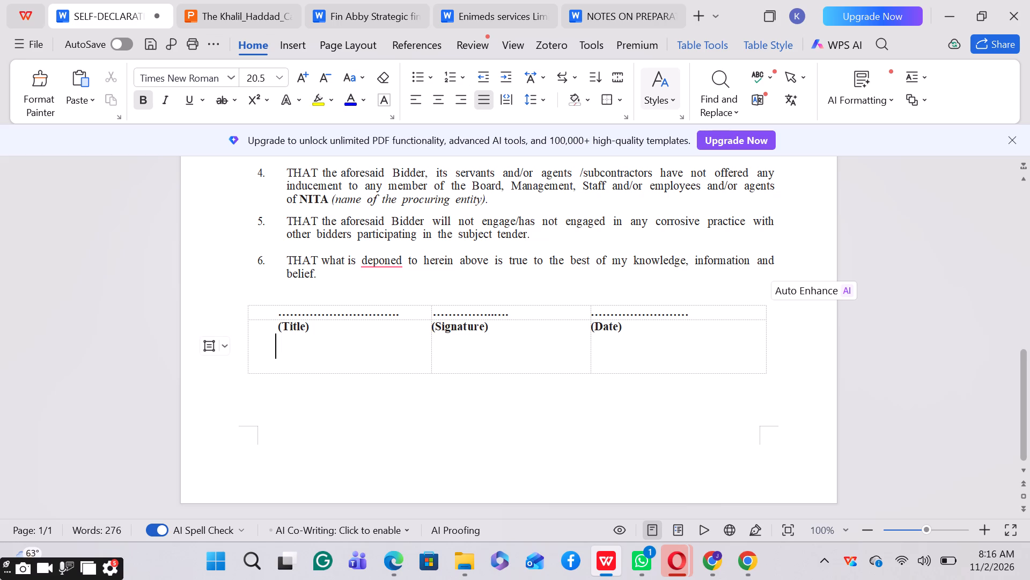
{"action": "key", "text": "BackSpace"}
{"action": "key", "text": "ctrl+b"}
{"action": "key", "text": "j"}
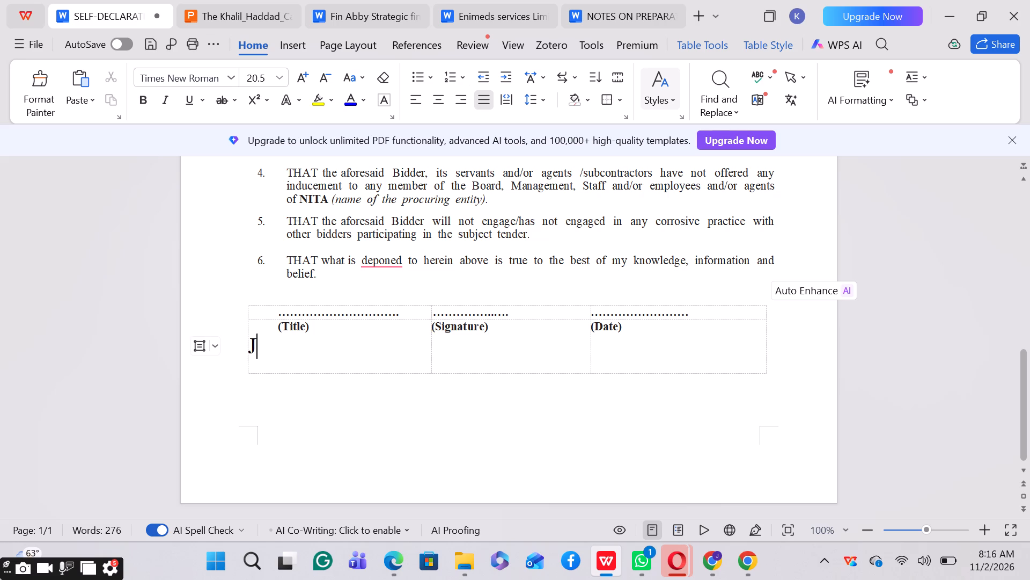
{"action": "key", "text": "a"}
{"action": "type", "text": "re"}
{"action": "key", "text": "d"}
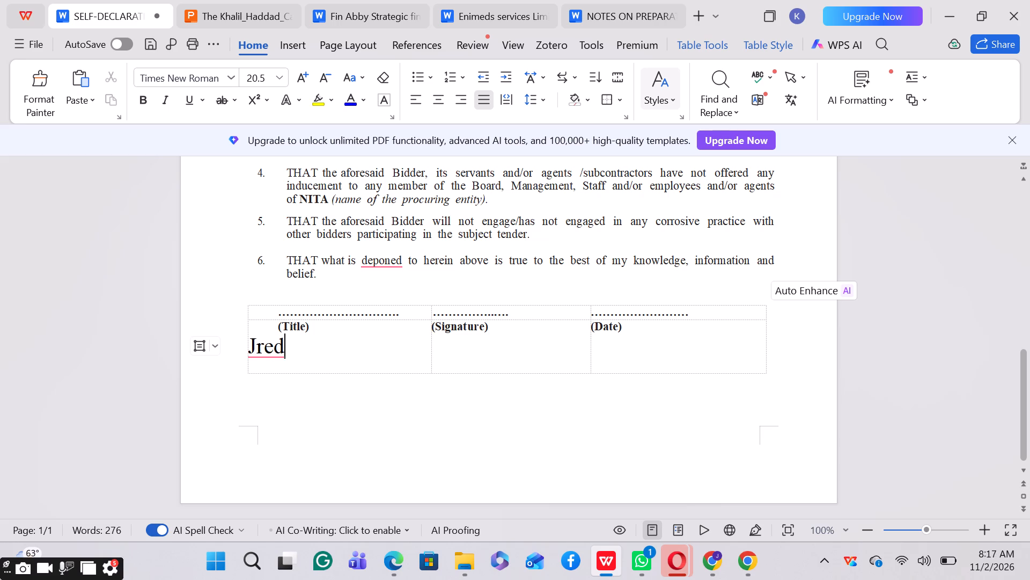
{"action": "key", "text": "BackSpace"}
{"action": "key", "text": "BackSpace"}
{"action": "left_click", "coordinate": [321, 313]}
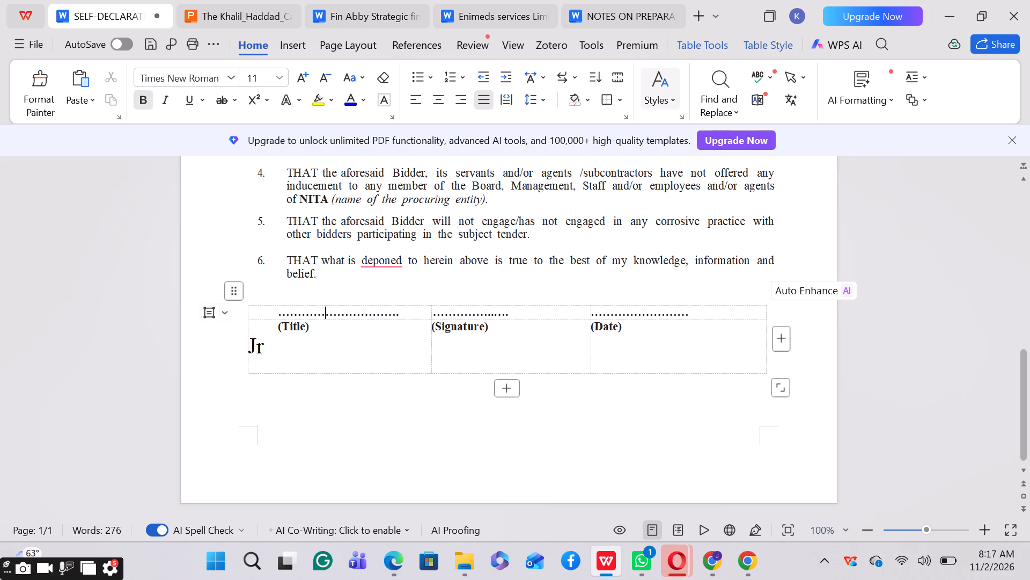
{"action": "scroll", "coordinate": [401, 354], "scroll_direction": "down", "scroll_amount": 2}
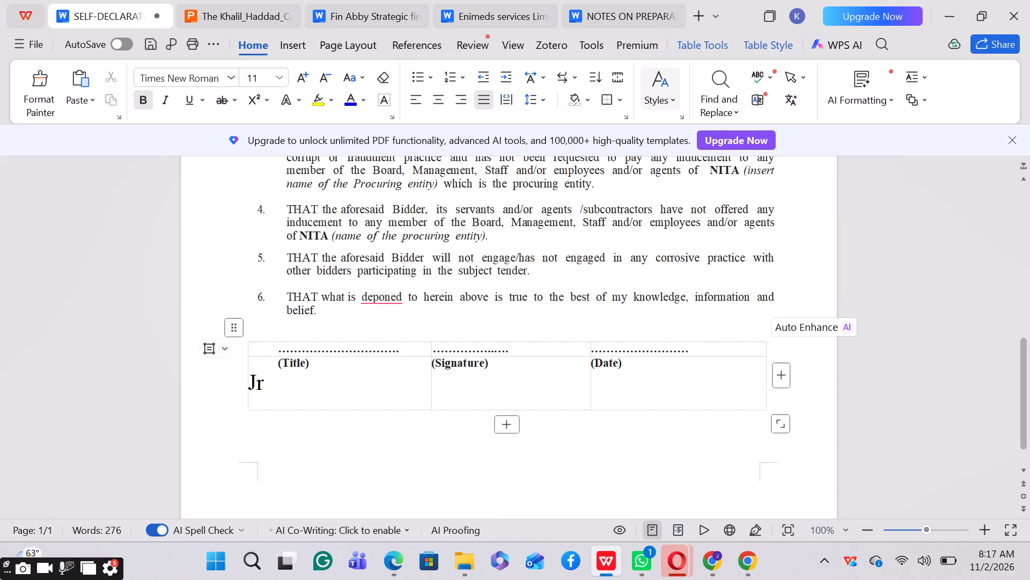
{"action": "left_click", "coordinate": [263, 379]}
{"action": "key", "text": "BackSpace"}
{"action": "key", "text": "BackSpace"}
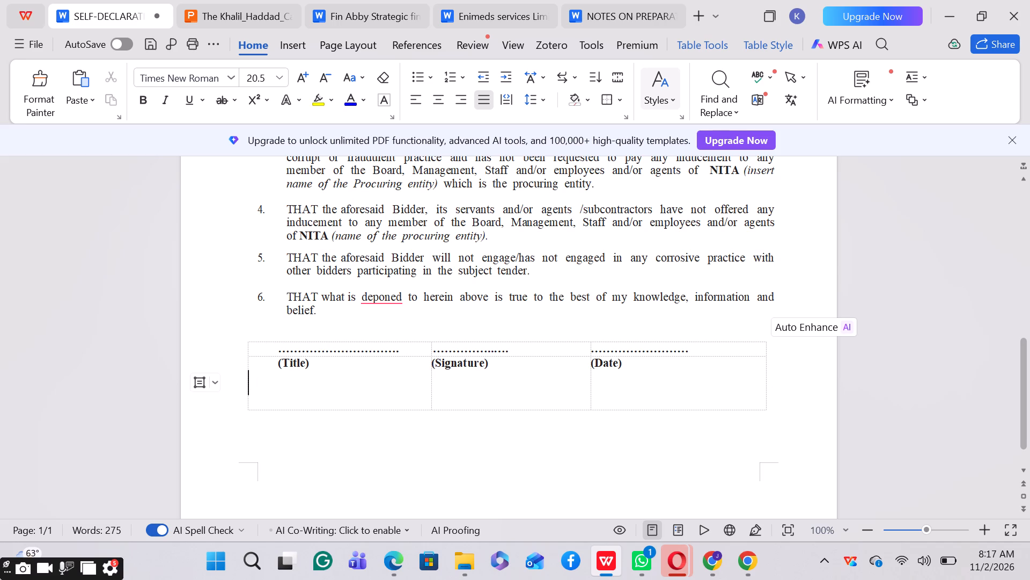
Place the insertion point on the blank line beneath the Title label in the signature table.
{"action": "left_click", "coordinate": [363, 347]}
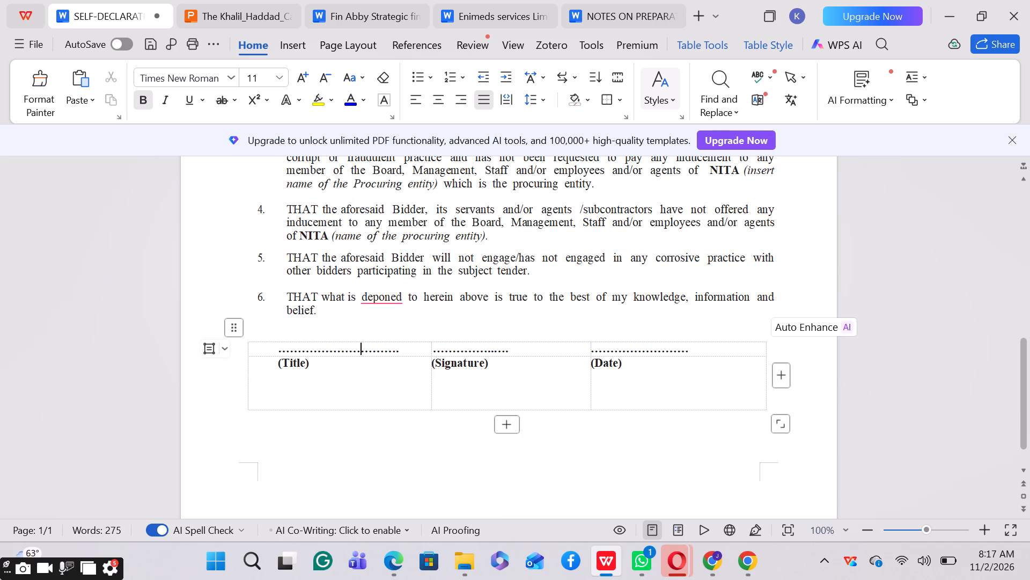
{"action": "left_click", "coordinate": [362, 378]}
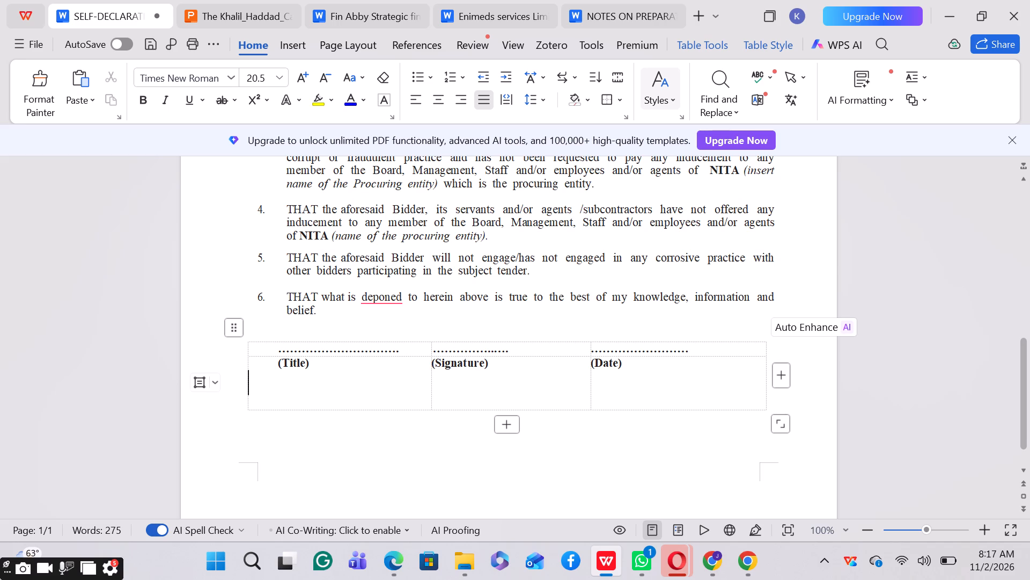
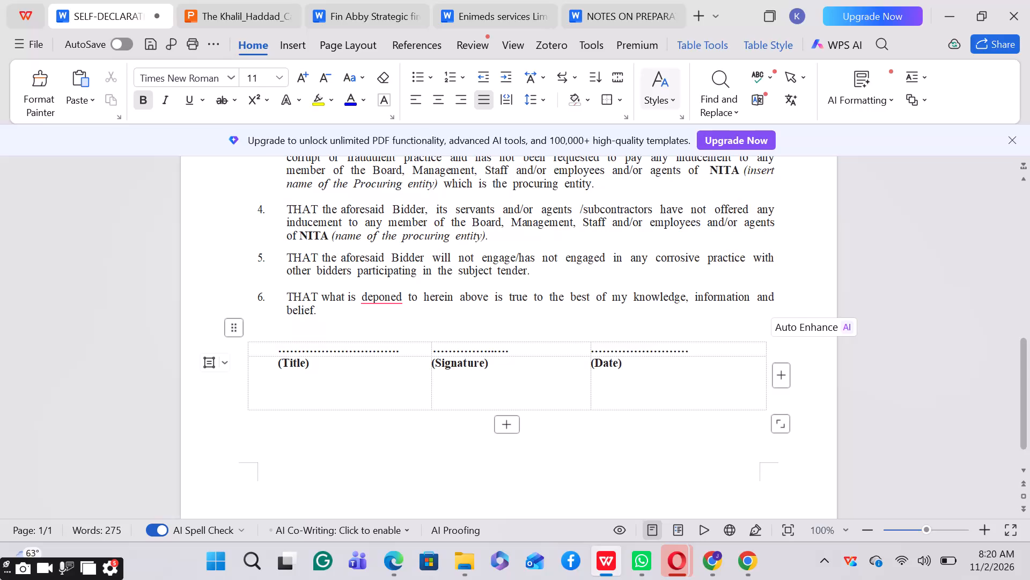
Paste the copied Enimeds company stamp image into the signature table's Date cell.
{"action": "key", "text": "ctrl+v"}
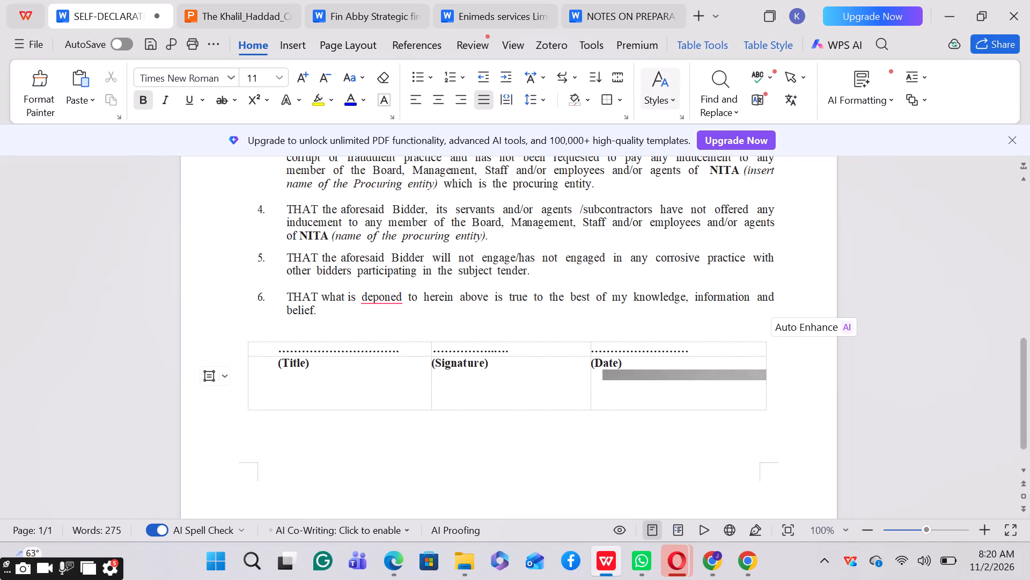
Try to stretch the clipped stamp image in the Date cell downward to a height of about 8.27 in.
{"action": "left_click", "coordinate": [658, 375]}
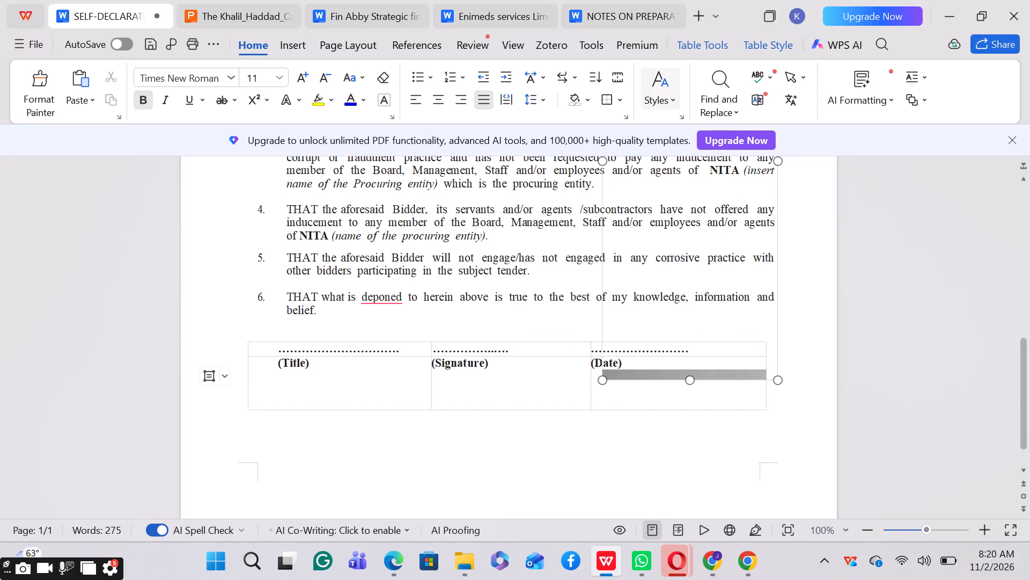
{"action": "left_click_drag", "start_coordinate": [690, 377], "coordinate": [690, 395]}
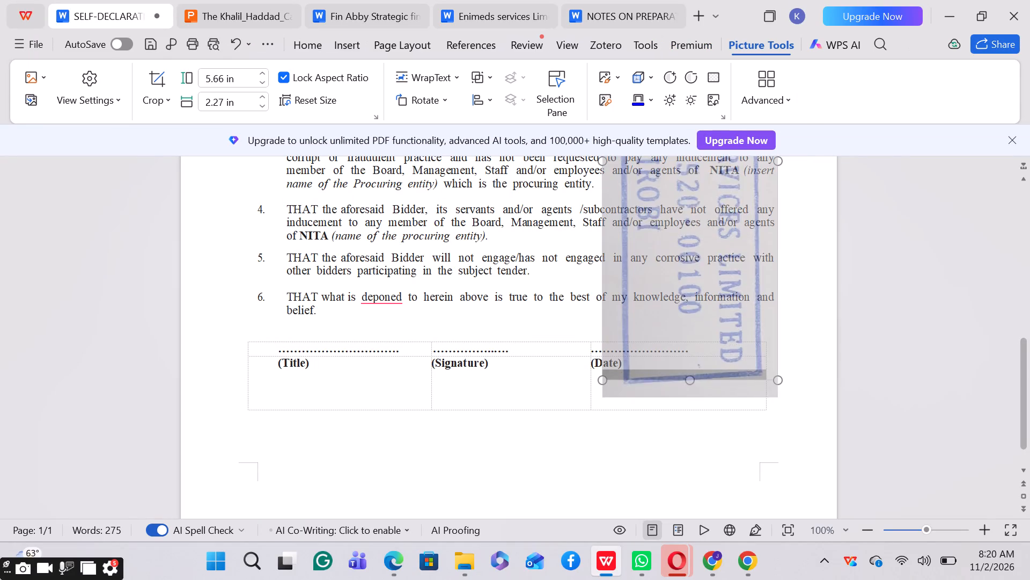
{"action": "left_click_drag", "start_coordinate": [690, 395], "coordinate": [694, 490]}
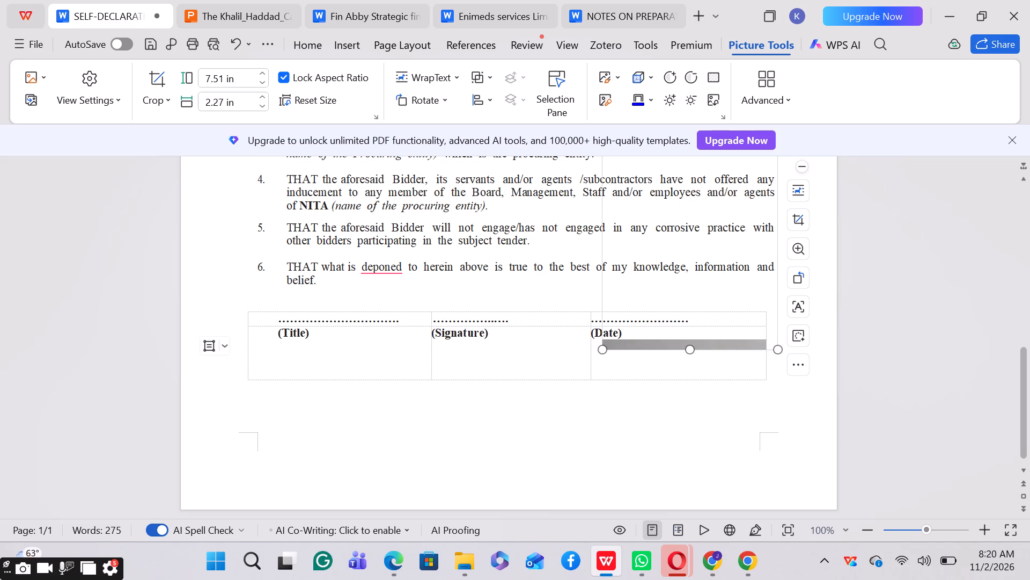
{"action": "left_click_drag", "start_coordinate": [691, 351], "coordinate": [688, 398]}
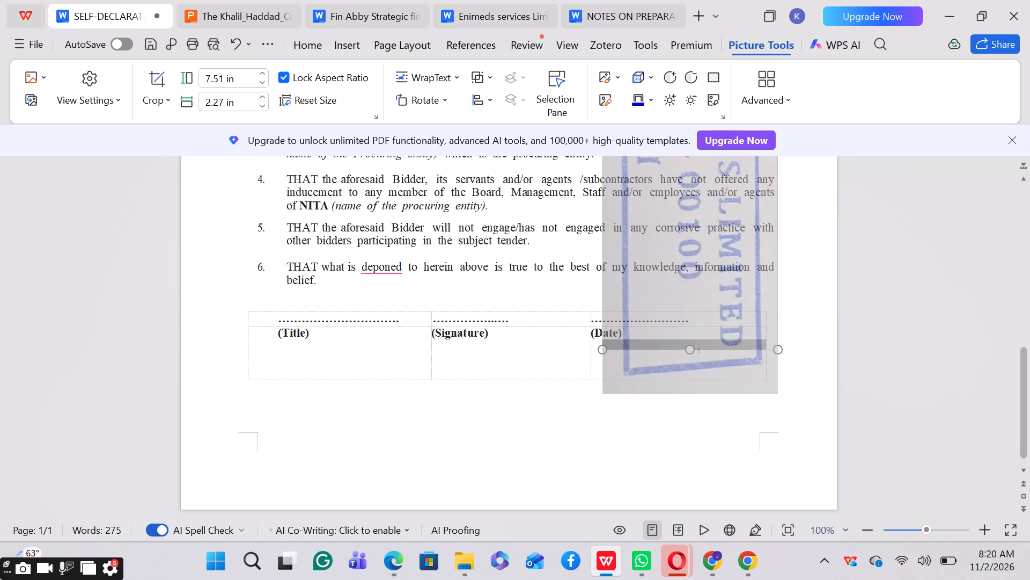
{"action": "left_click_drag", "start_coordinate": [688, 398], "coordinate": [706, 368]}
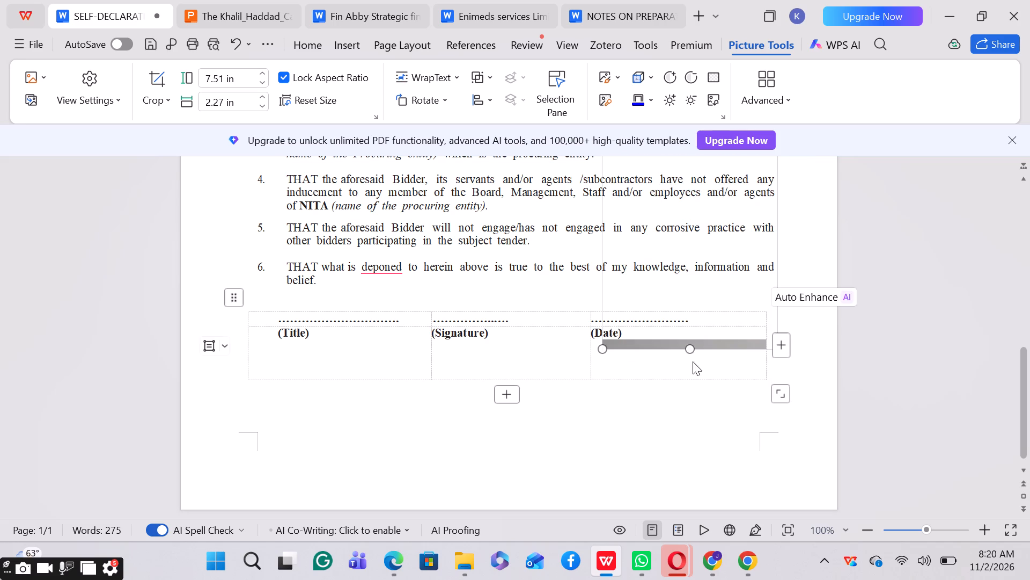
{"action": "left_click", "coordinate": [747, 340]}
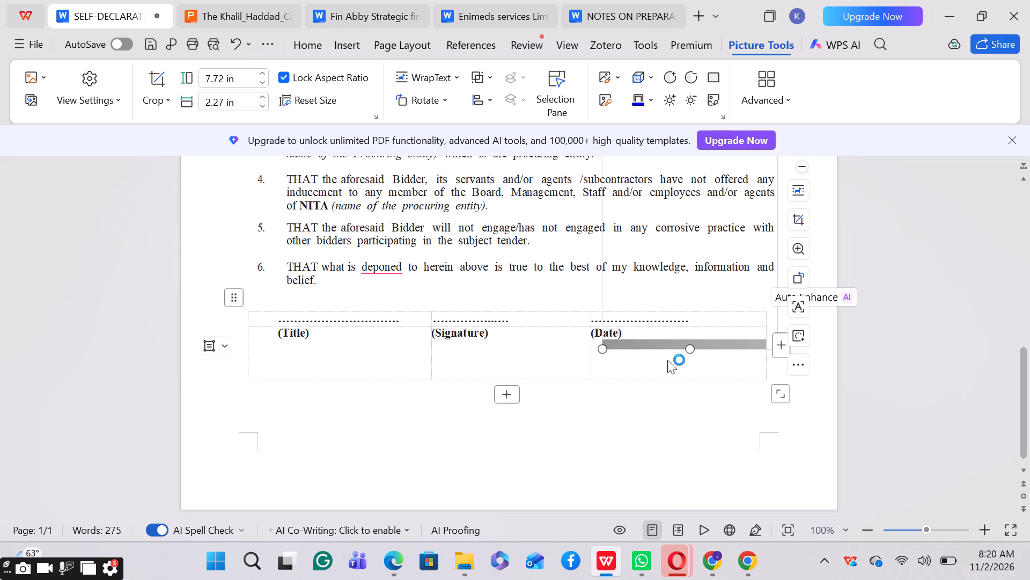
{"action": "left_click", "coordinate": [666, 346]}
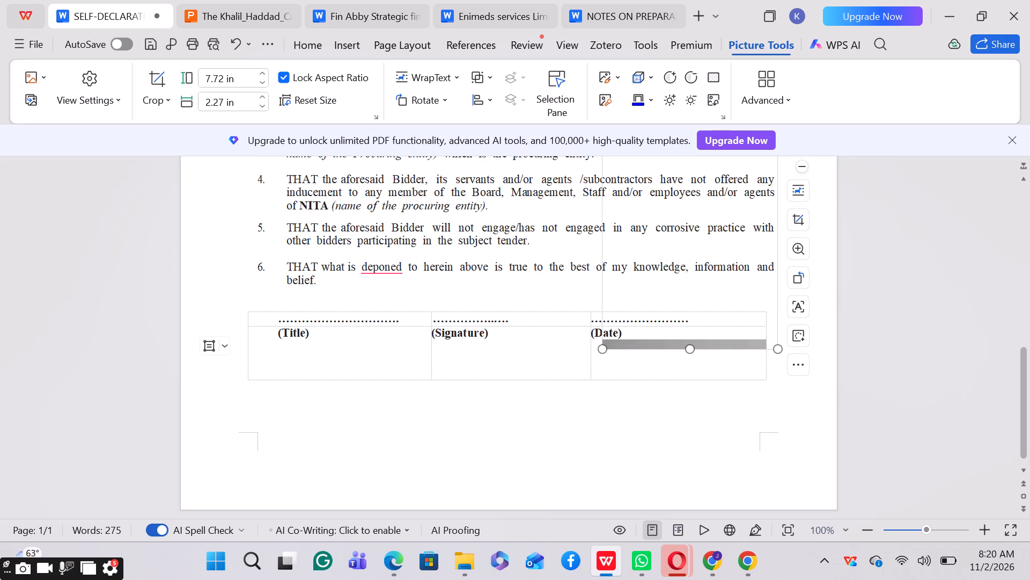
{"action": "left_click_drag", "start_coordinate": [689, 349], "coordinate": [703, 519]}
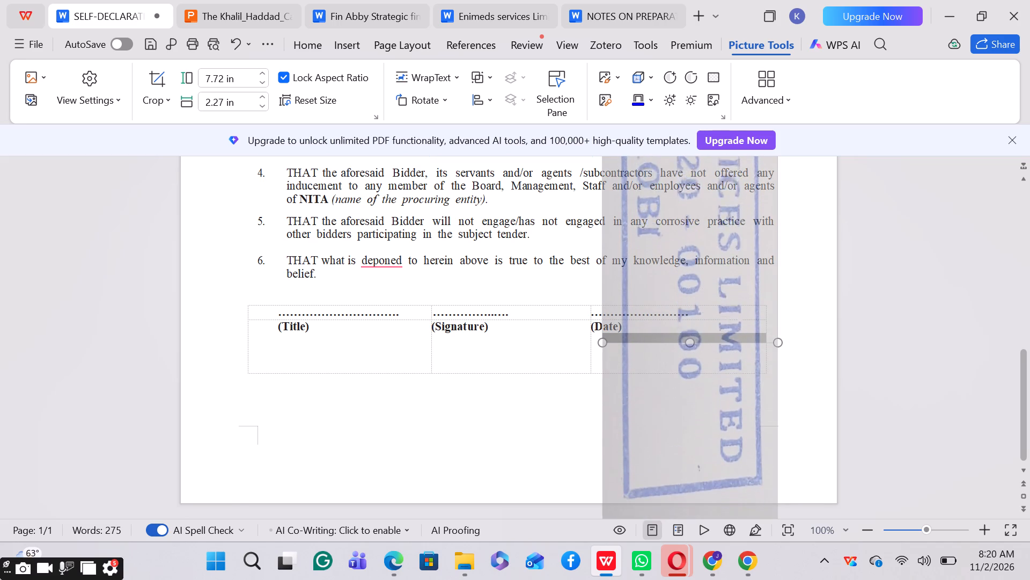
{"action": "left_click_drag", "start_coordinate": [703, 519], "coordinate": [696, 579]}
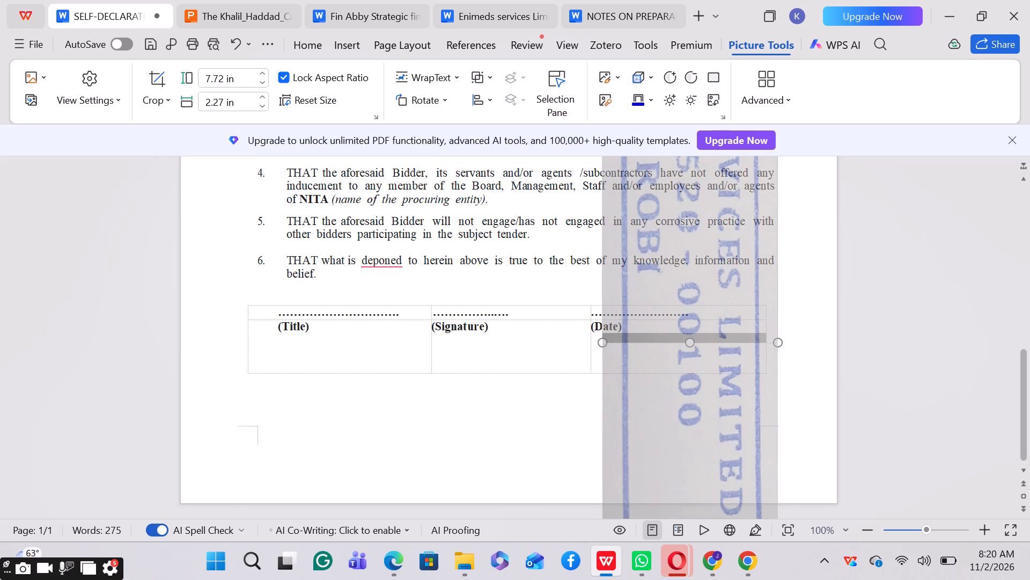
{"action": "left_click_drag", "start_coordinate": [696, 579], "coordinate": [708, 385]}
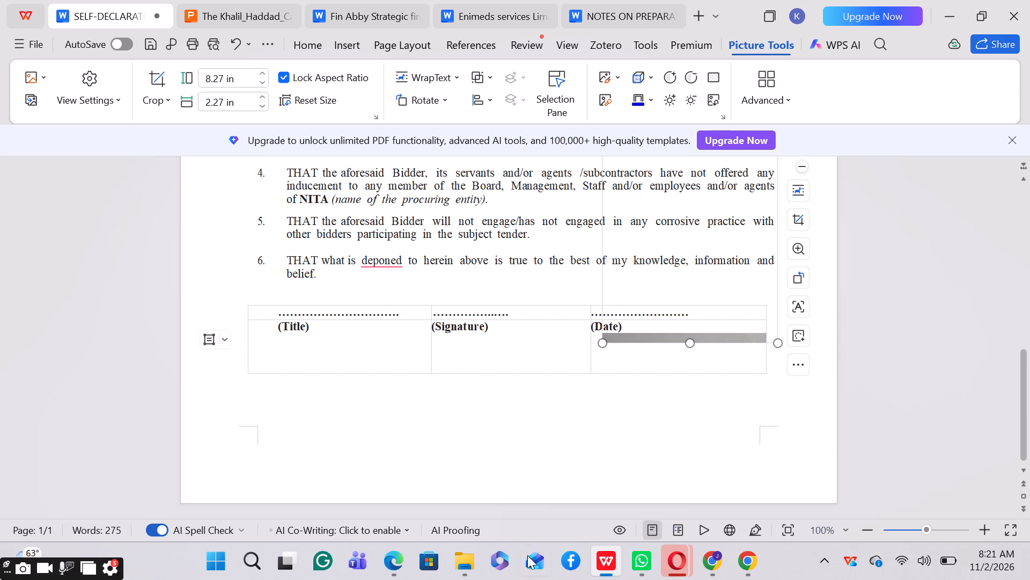
Switch to Microsoft Word and create a blank document.
{"action": "left_click", "coordinate": [249, 568]}
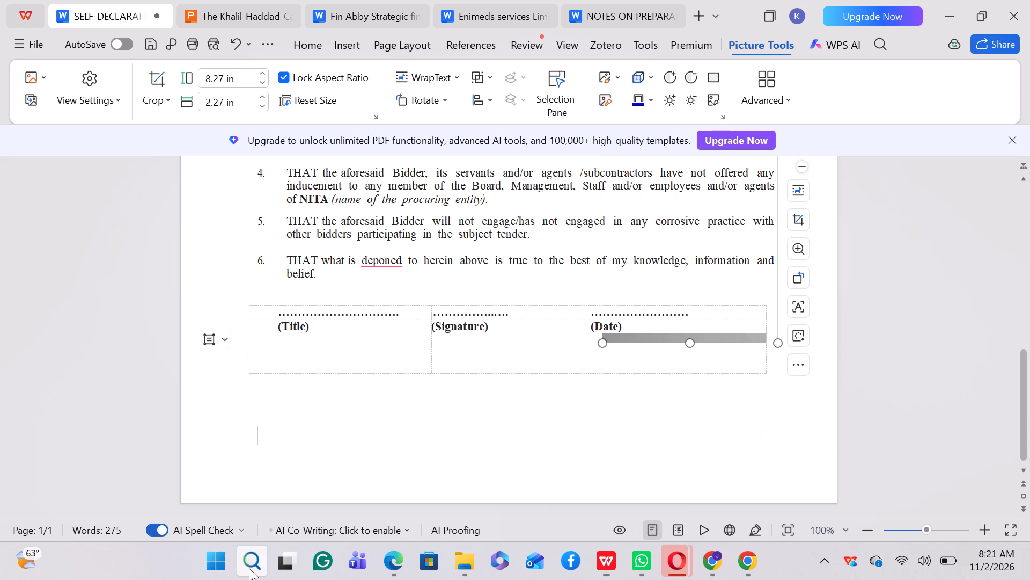
{"action": "type", "text": "word"}
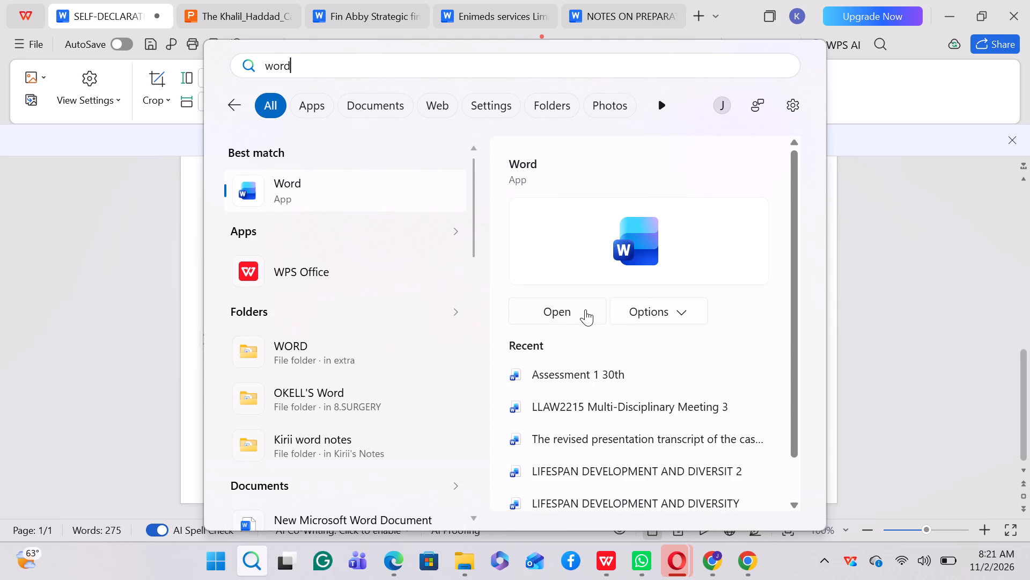
{"action": "left_click", "coordinate": [585, 309]}
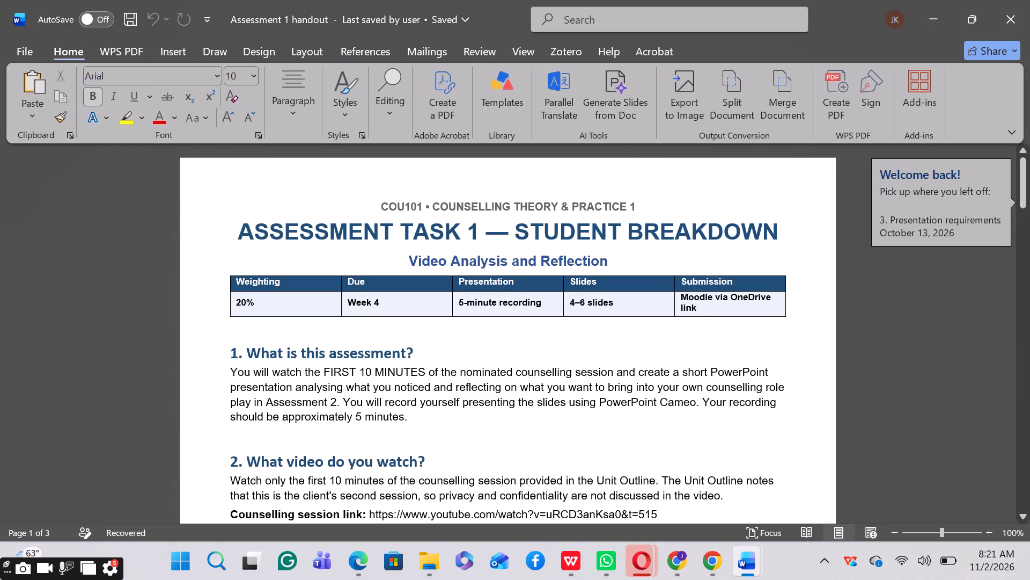
{"action": "left_click", "coordinate": [24, 59]}
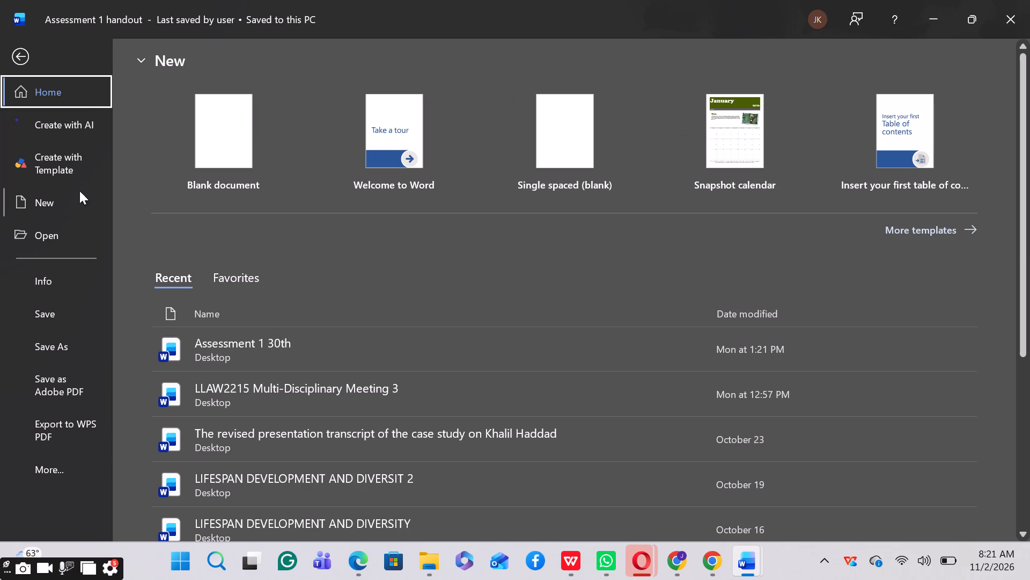
{"action": "left_click", "coordinate": [251, 136]}
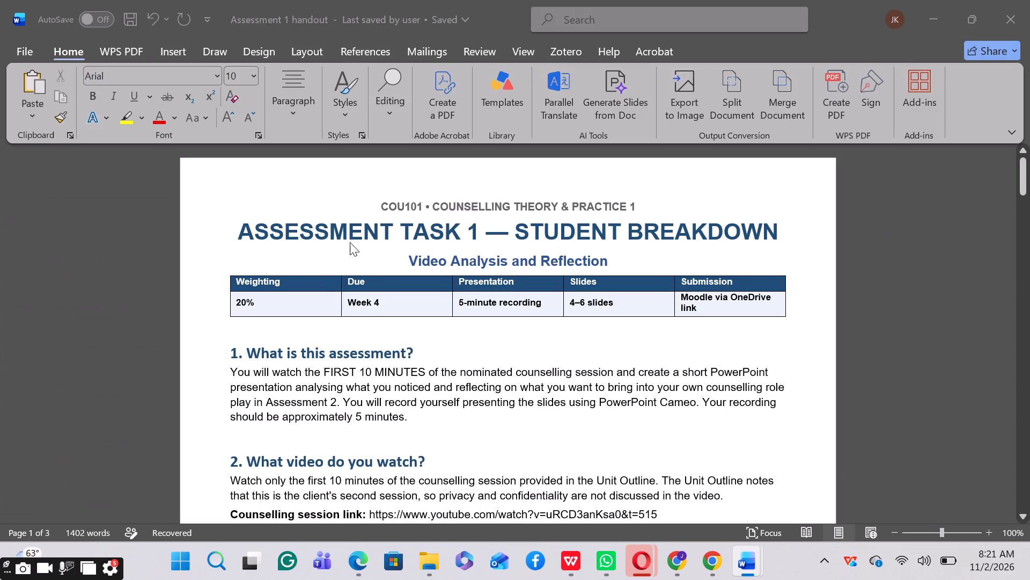
Paste the copied company stamp image into the blank document and select it.
{"action": "left_click", "coordinate": [318, 277]}
{"action": "key", "text": "ctrl+v"}
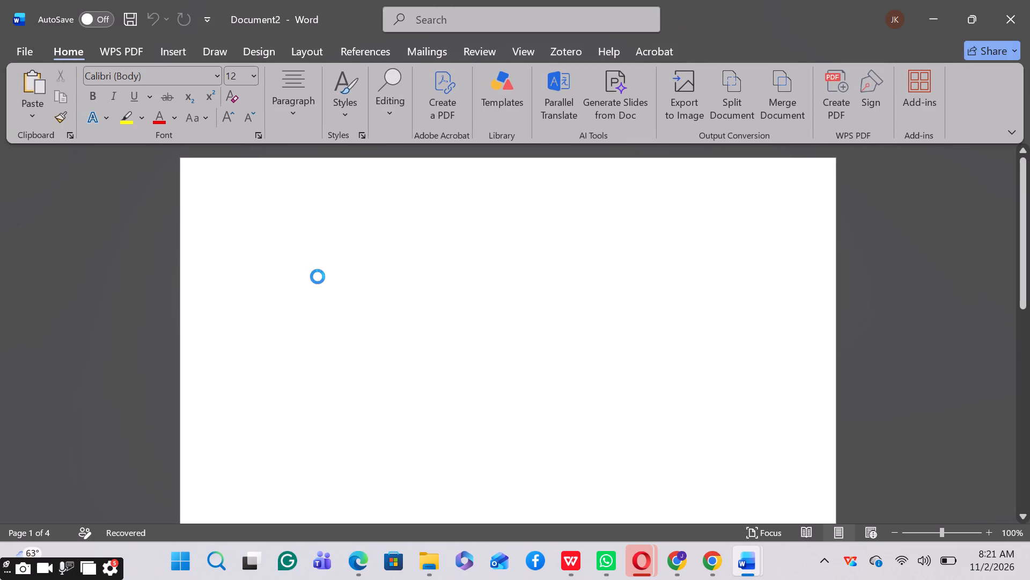
{"action": "scroll", "coordinate": [389, 314], "scroll_direction": "down", "scroll_amount": 1, "text": "ctrl"}
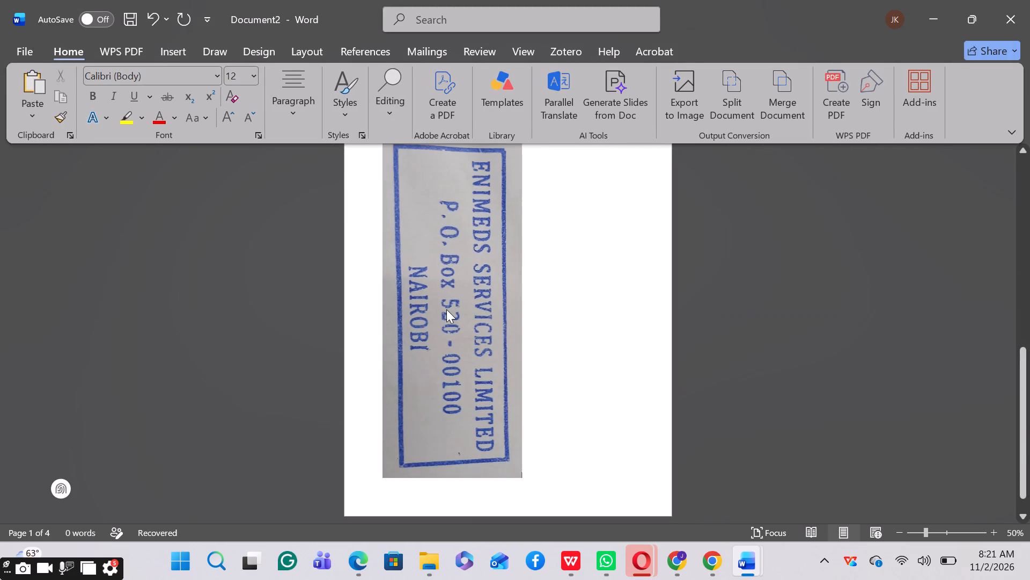
{"action": "left_click", "coordinate": [446, 309]}
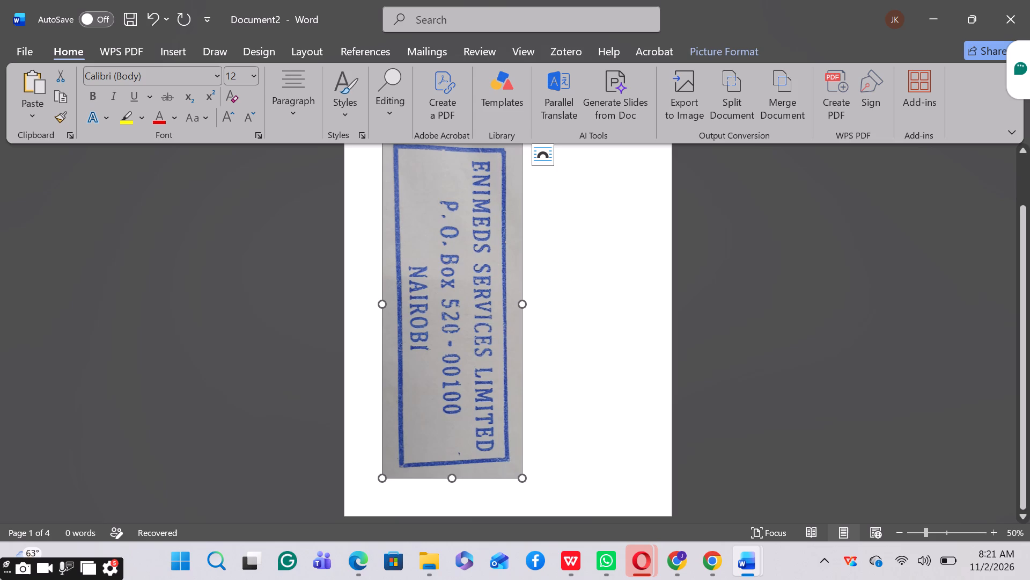
{"action": "scroll", "coordinate": [496, 330], "scroll_direction": "up", "scroll_amount": 1}
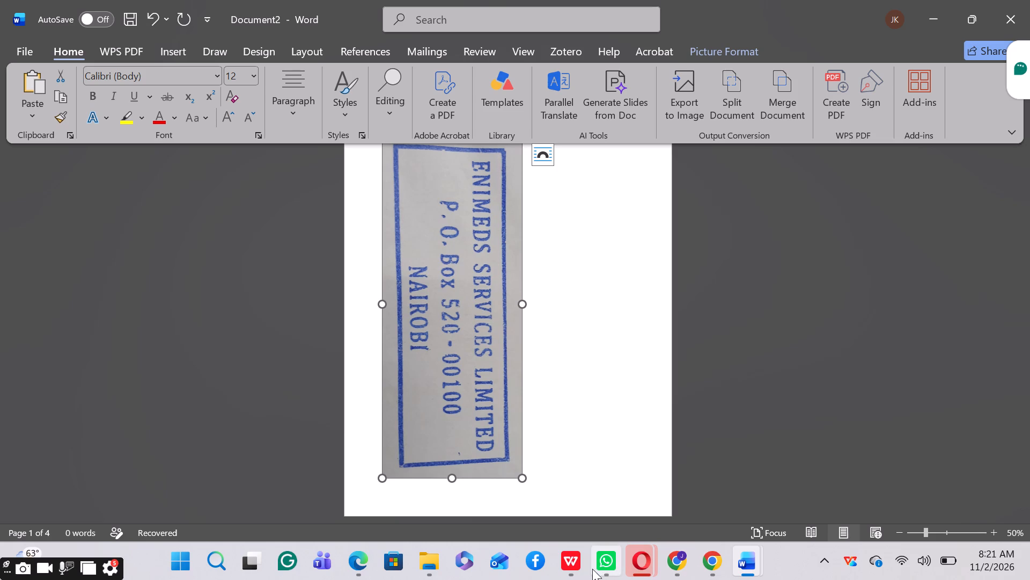
Return to the SD2 self-declaration in WPS Office and paste the company stamp image below the signature table.
{"action": "left_click", "coordinate": [574, 494]}
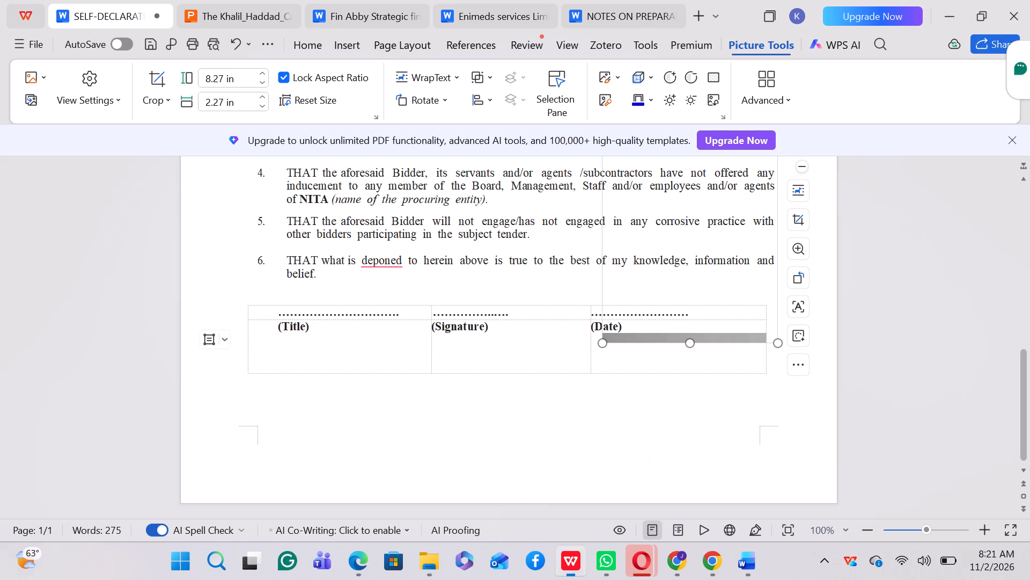
{"action": "left_click", "coordinate": [462, 444]}
{"action": "key", "text": "ctrl+v"}
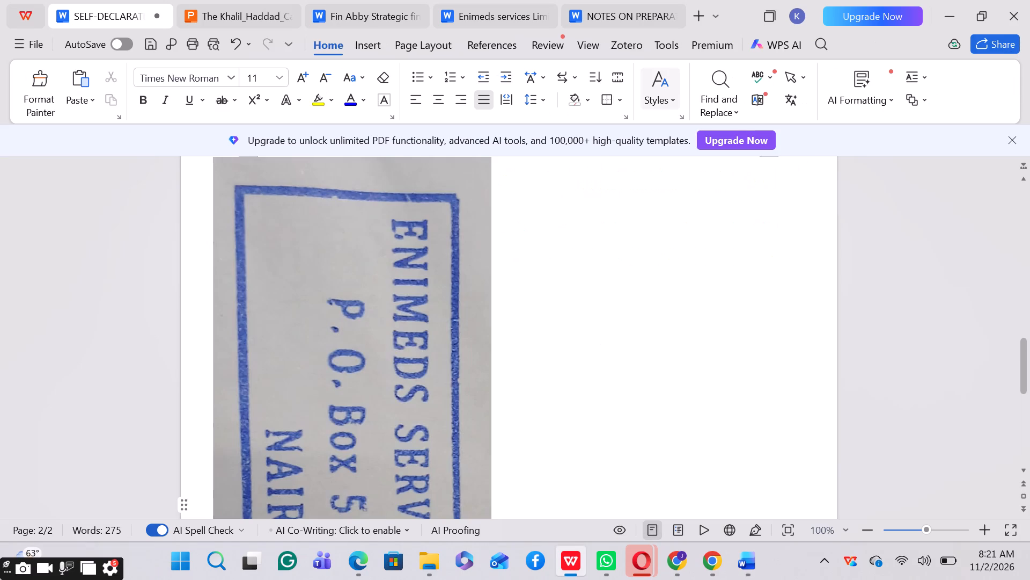
{"action": "scroll", "coordinate": [436, 400], "scroll_direction": "up", "scroll_amount": 1}
Rotate the pasted stamp image 90 degrees counterclockwise so its text reads horizontally.
{"action": "left_click", "coordinate": [436, 400]}
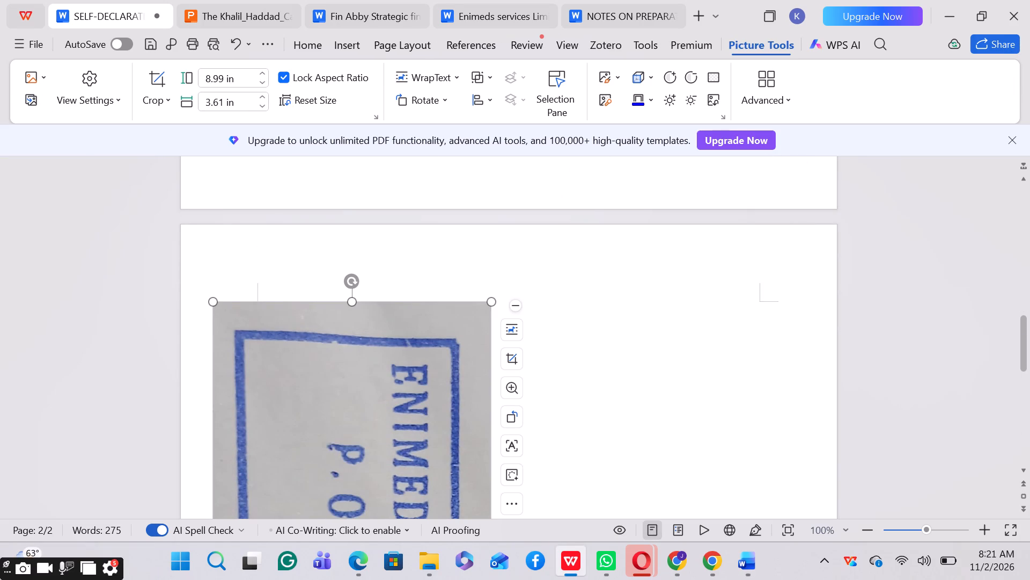
{"action": "left_click", "coordinate": [518, 421]}
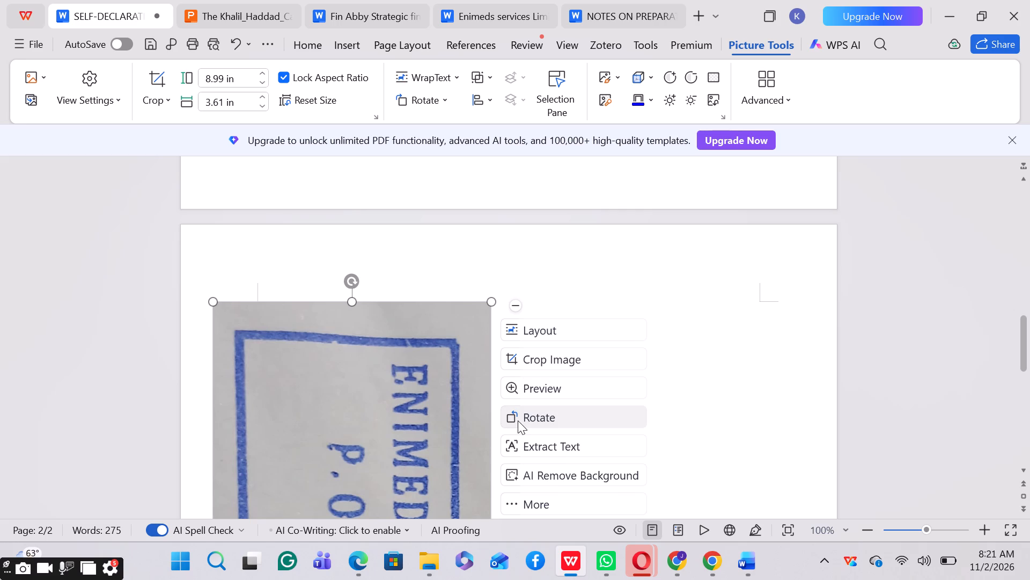
{"action": "left_click", "coordinate": [700, 398]}
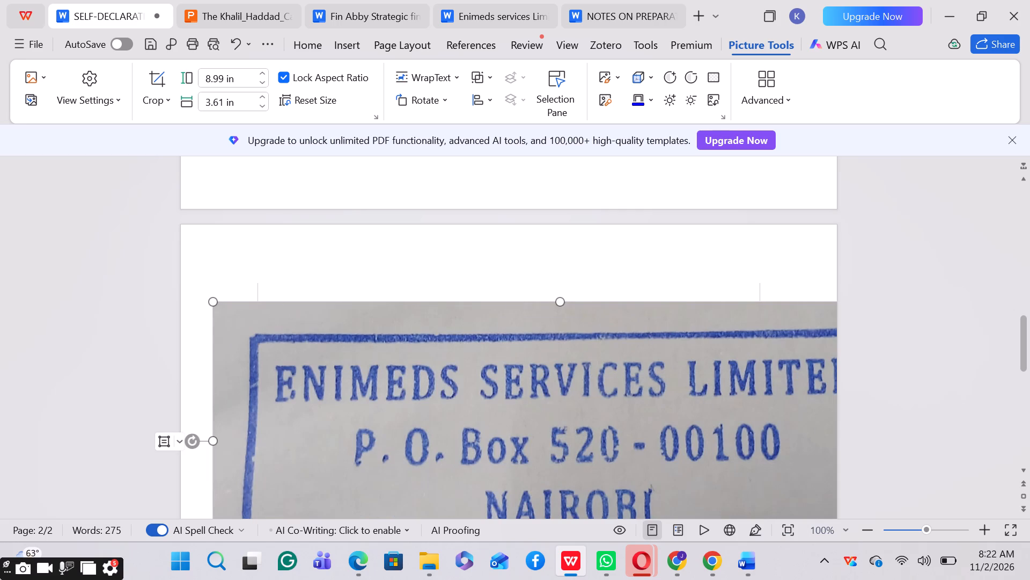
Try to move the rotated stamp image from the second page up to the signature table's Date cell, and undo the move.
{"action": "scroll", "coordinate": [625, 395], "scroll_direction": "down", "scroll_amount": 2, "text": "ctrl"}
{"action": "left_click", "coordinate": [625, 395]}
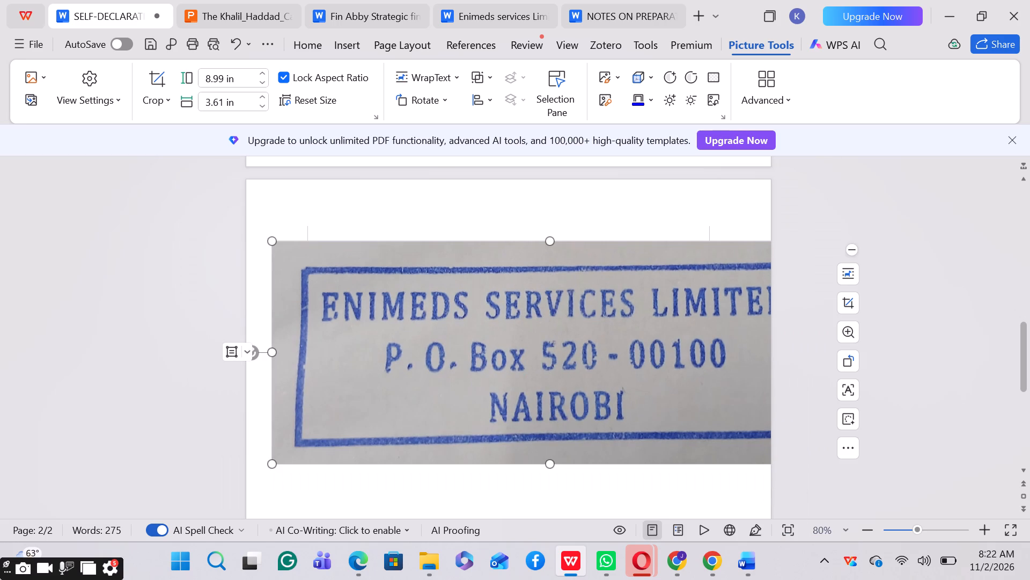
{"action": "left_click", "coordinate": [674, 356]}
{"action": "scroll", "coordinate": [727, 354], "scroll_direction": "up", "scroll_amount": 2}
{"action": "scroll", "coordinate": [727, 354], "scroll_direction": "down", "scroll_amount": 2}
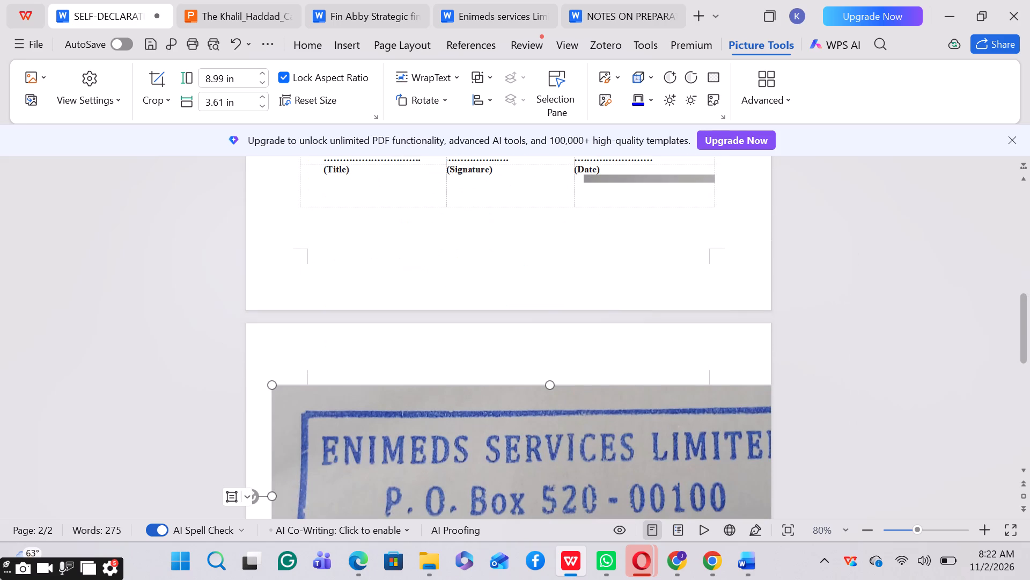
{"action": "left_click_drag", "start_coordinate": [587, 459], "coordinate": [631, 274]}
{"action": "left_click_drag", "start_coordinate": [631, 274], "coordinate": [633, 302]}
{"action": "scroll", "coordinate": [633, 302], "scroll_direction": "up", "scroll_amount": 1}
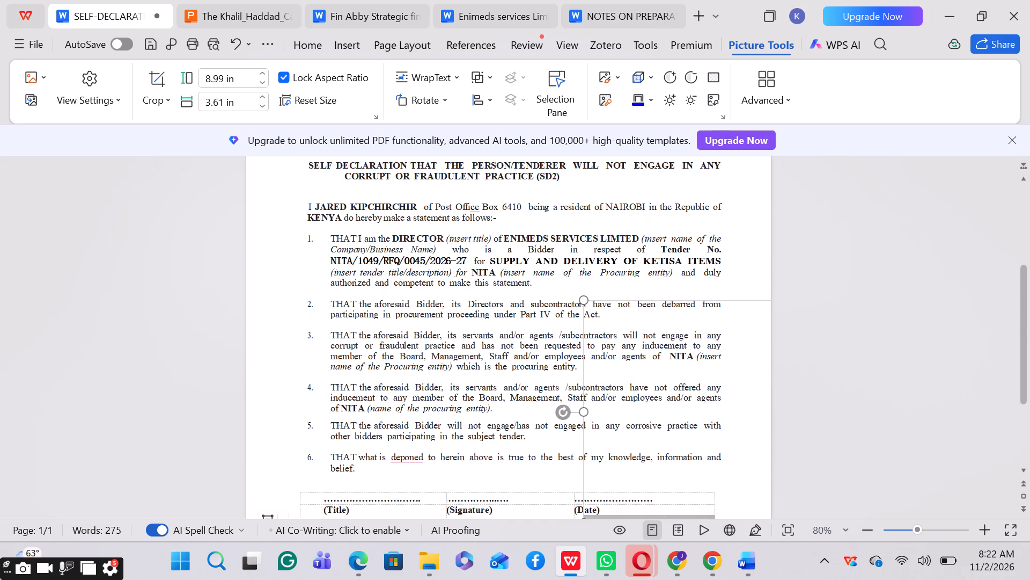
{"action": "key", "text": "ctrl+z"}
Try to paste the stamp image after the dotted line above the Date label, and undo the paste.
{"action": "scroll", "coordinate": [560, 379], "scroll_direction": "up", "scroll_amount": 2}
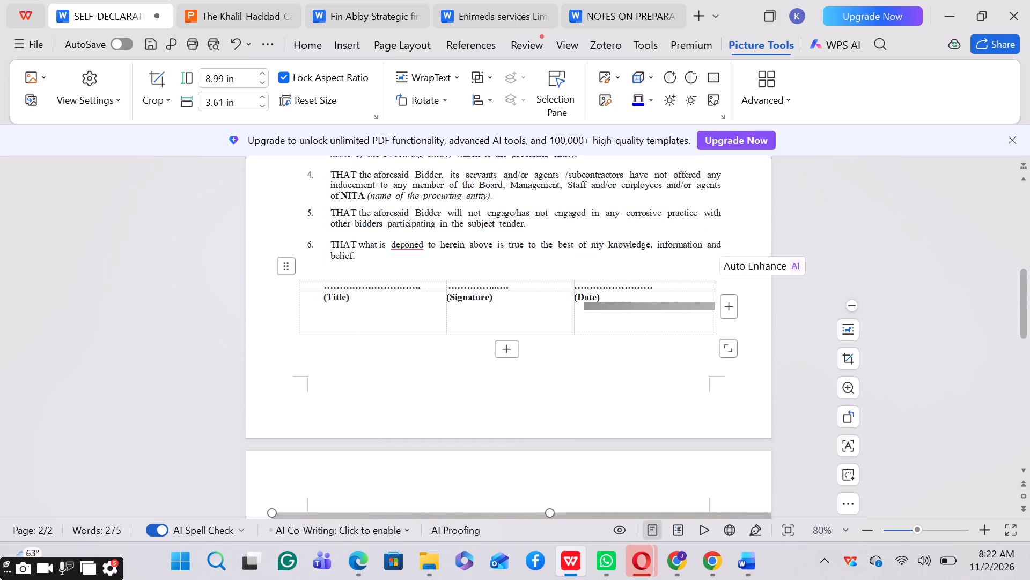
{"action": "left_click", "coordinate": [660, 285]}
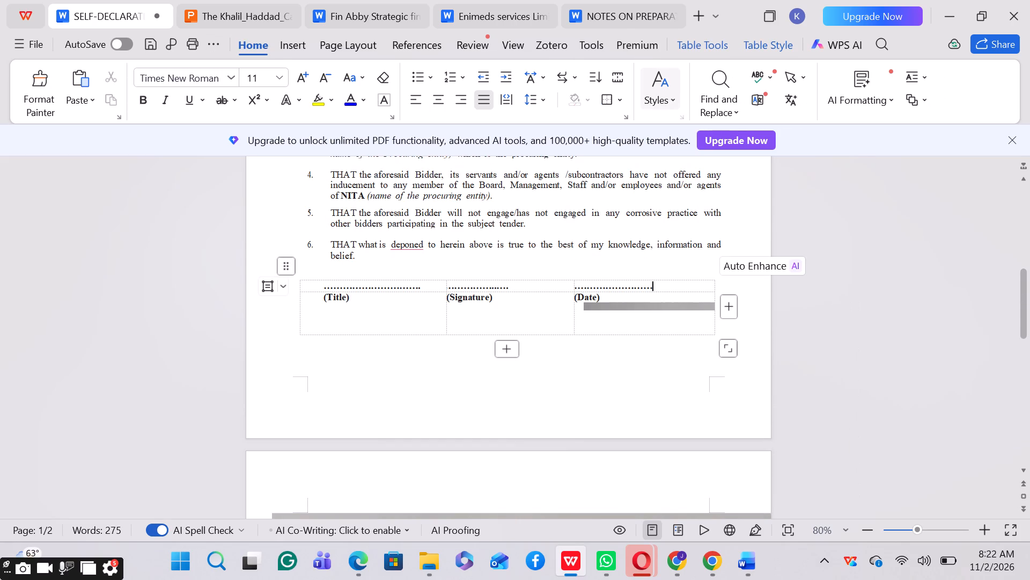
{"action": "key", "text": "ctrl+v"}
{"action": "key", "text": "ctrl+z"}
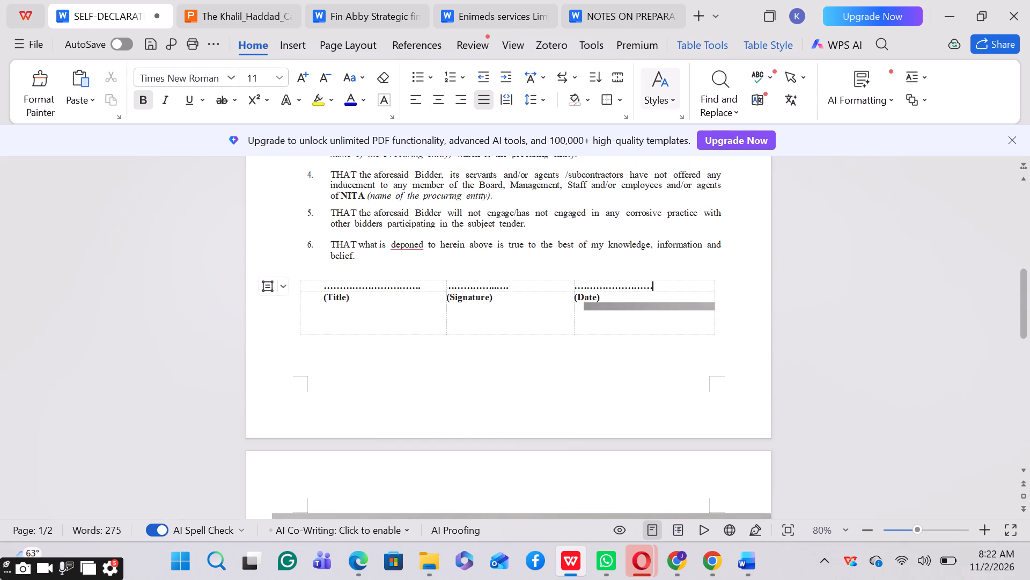
Delete the clipped stamp image from the signature table's Date cell.
{"action": "left_click", "coordinate": [688, 308]}
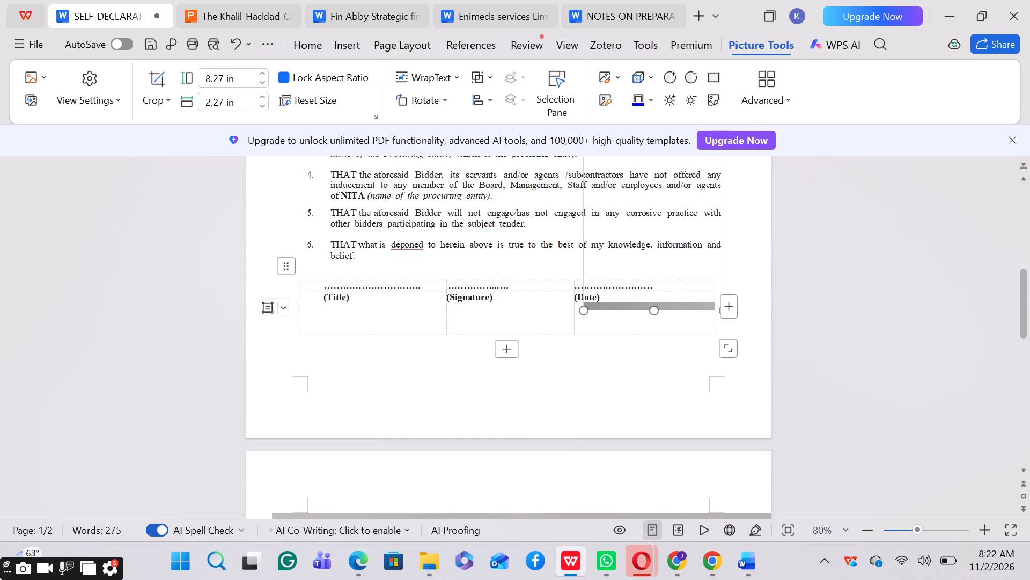
{"action": "key", "text": "BackSpace"}
{"action": "scroll", "coordinate": [614, 382], "scroll_direction": "down", "scroll_amount": 1}
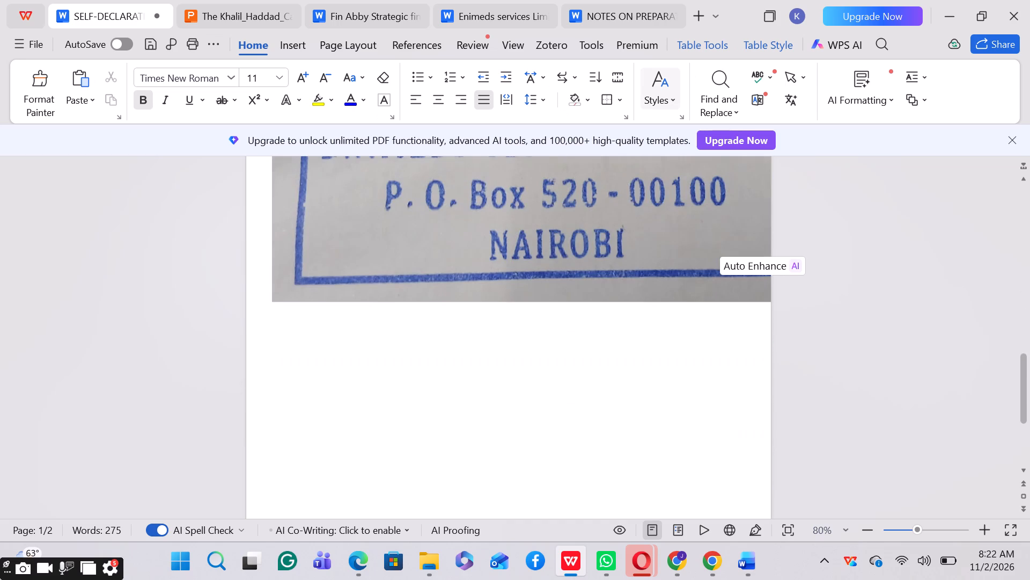
Dismiss the upgrade offer banner above the document.
{"action": "scroll", "coordinate": [614, 382], "scroll_direction": "down", "scroll_amount": 1}
{"action": "scroll", "coordinate": [614, 382], "scroll_direction": "up", "scroll_amount": 2}
{"action": "scroll", "coordinate": [614, 382], "scroll_direction": "down", "scroll_amount": 2, "text": "ctrl"}
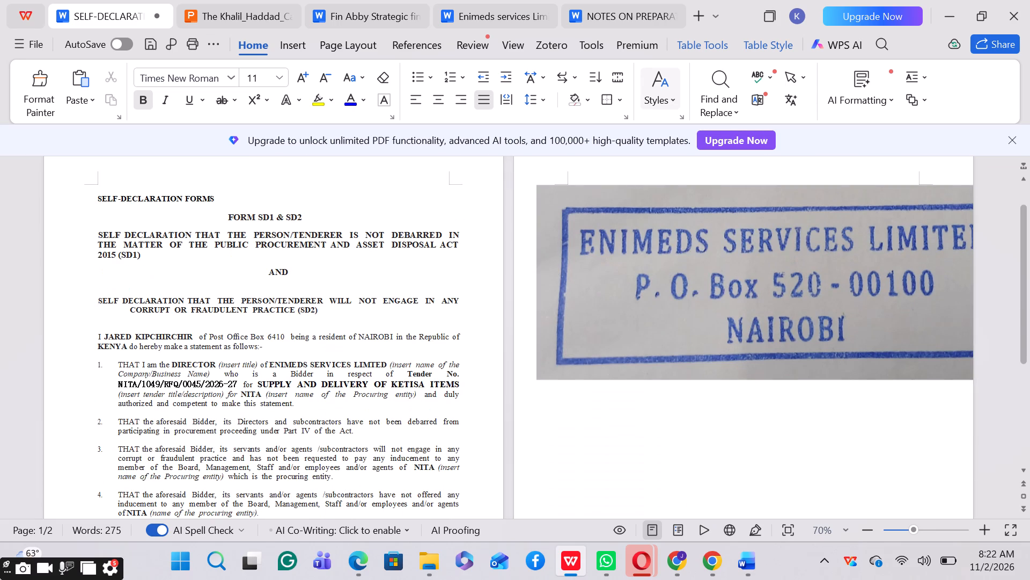
{"action": "left_click", "coordinate": [1018, 136]}
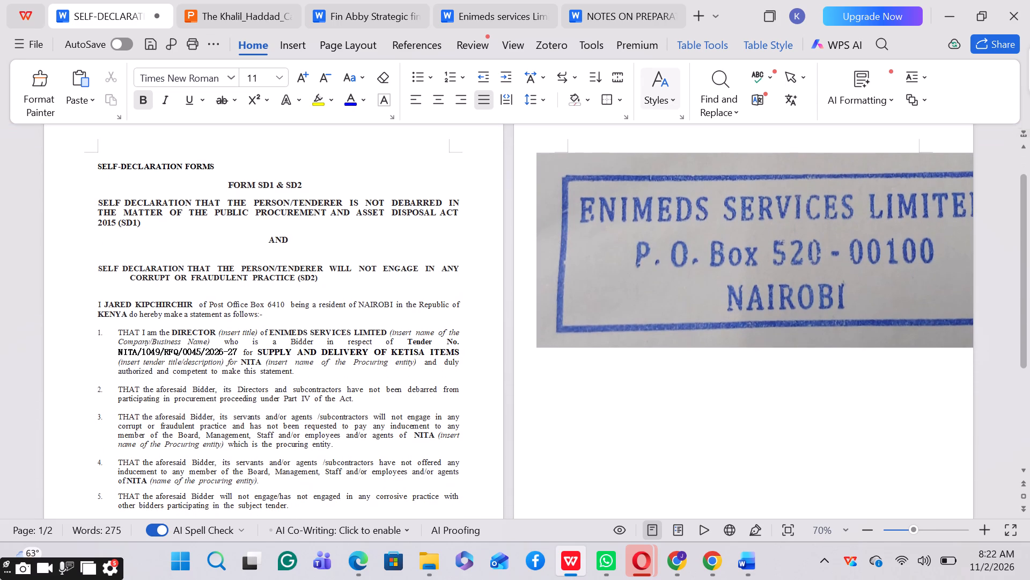
Reset the stamp image on the second page to its original size.
{"action": "scroll", "coordinate": [325, 320], "scroll_direction": "down", "scroll_amount": 2}
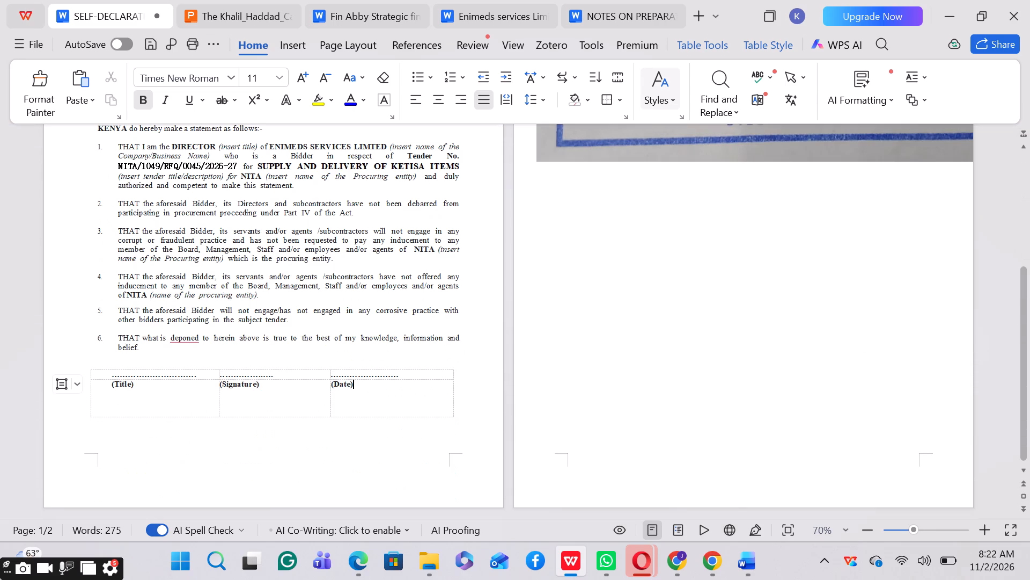
{"action": "scroll", "coordinate": [623, 292], "scroll_direction": "up", "scroll_amount": 1}
{"action": "left_click", "coordinate": [623, 292]}
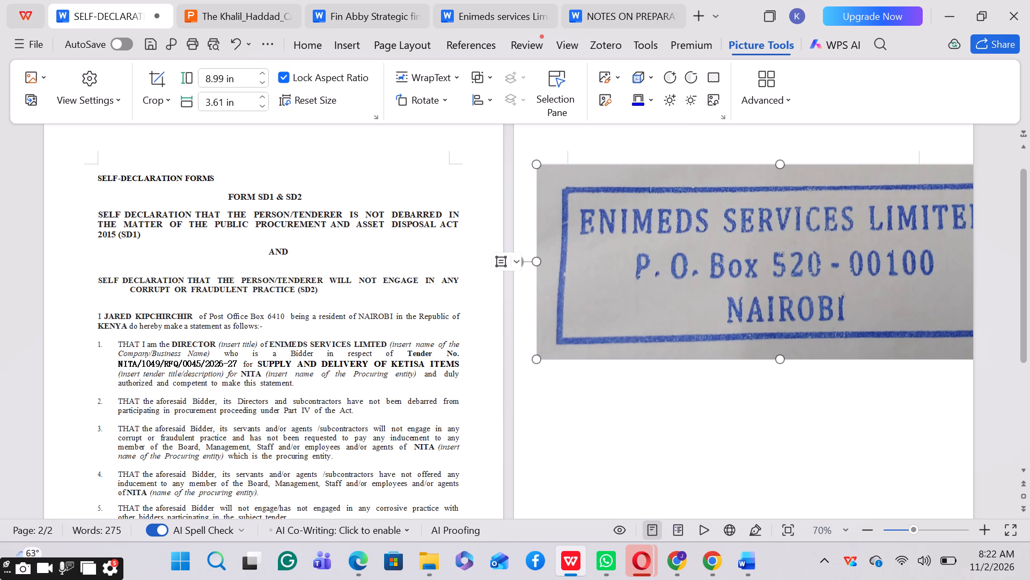
{"action": "scroll", "coordinate": [801, 311], "scroll_direction": "left", "scroll_amount": 2}
{"action": "left_click", "coordinate": [308, 106]}
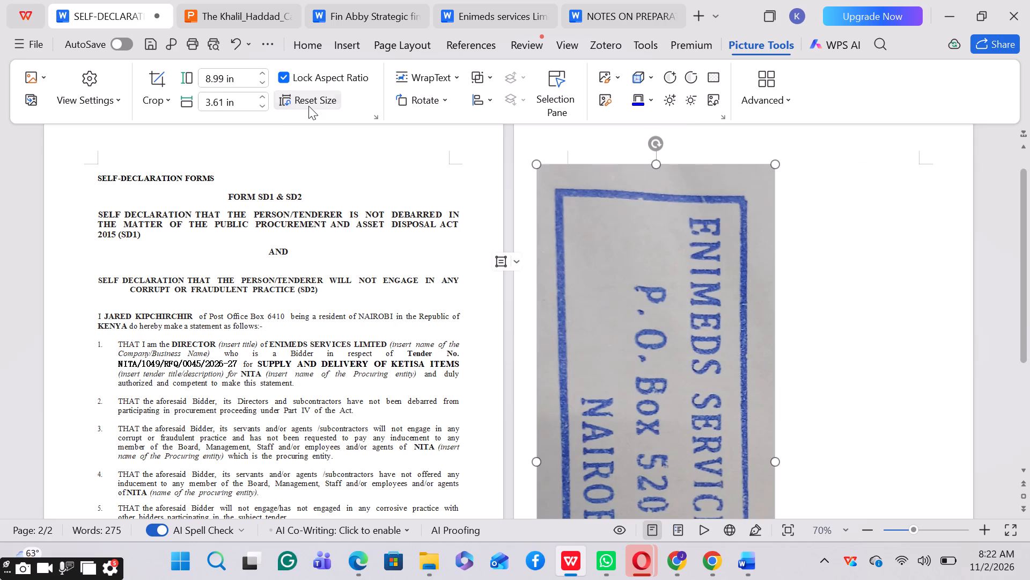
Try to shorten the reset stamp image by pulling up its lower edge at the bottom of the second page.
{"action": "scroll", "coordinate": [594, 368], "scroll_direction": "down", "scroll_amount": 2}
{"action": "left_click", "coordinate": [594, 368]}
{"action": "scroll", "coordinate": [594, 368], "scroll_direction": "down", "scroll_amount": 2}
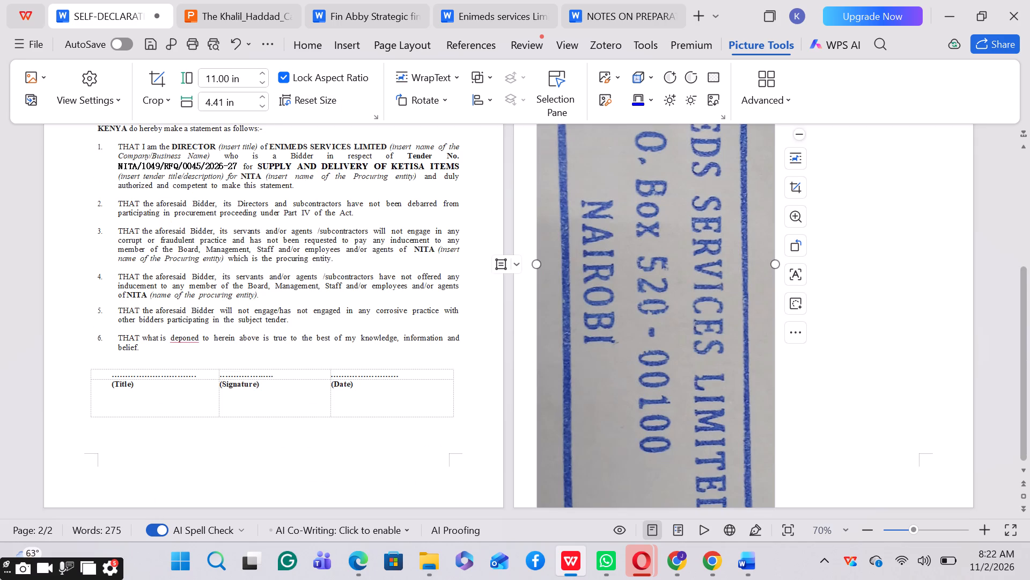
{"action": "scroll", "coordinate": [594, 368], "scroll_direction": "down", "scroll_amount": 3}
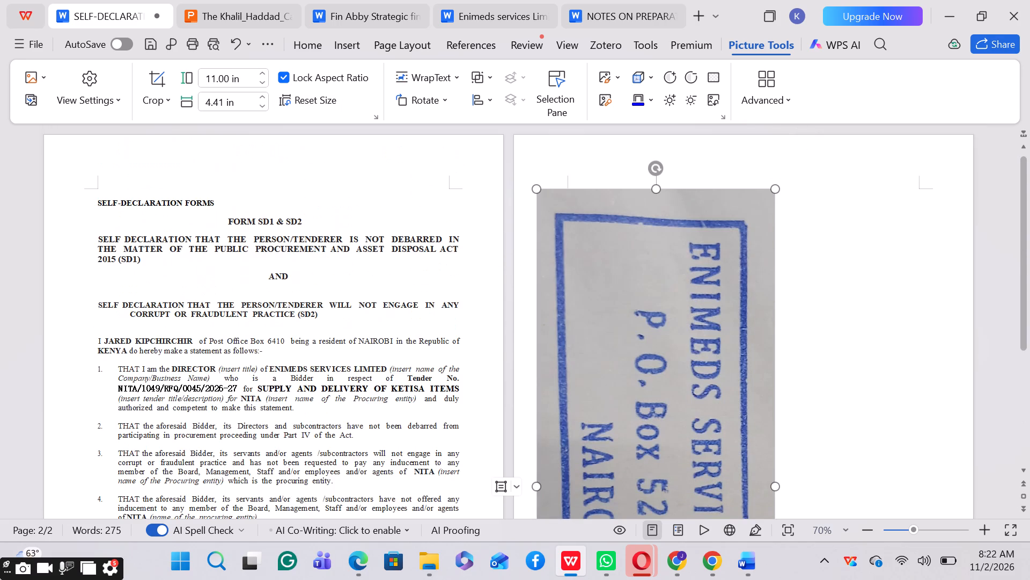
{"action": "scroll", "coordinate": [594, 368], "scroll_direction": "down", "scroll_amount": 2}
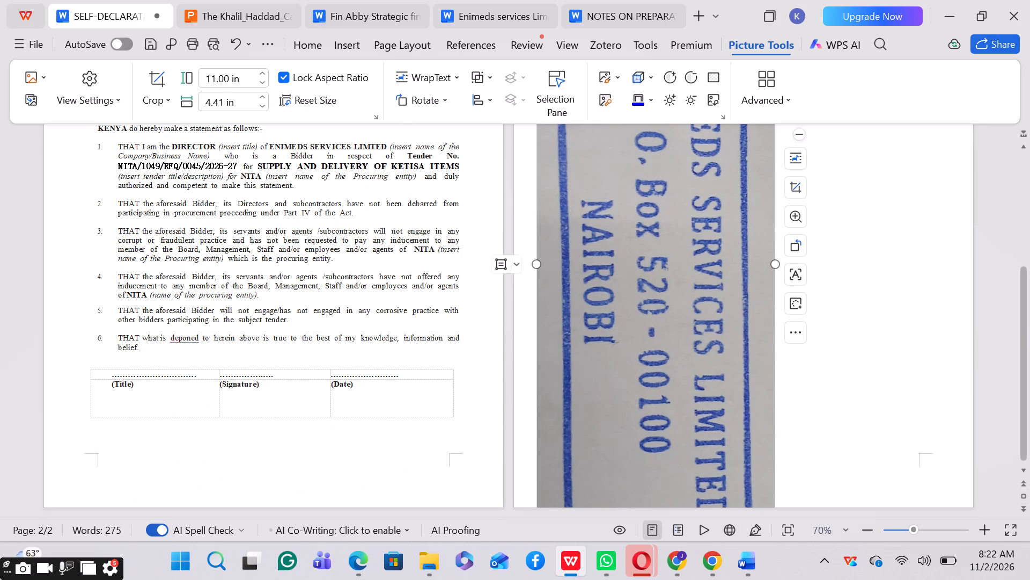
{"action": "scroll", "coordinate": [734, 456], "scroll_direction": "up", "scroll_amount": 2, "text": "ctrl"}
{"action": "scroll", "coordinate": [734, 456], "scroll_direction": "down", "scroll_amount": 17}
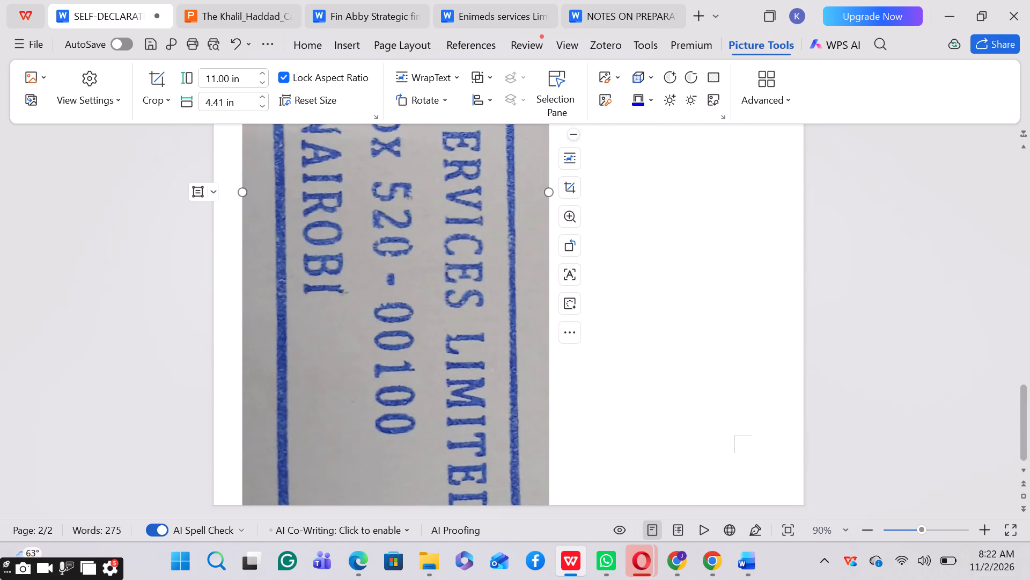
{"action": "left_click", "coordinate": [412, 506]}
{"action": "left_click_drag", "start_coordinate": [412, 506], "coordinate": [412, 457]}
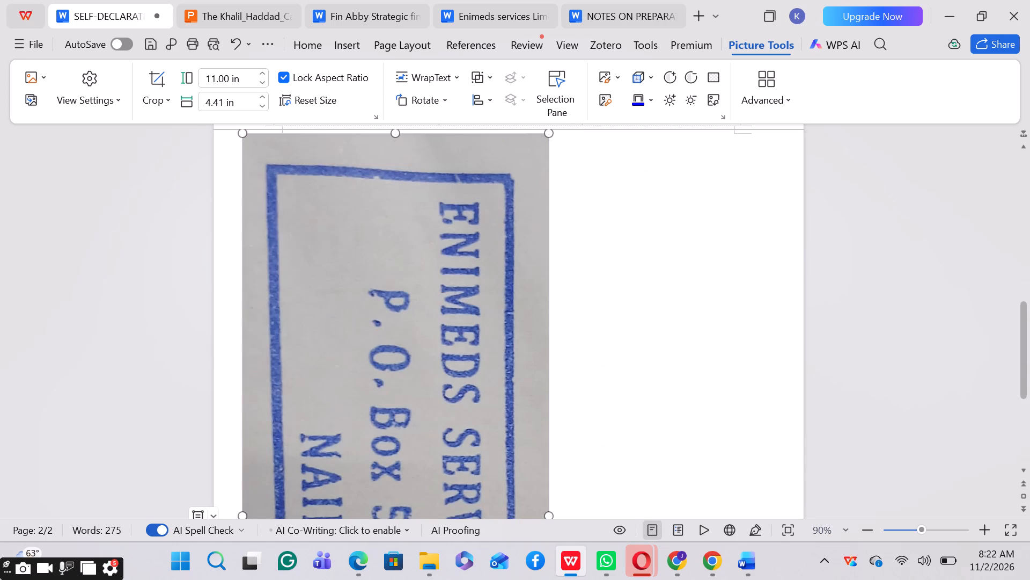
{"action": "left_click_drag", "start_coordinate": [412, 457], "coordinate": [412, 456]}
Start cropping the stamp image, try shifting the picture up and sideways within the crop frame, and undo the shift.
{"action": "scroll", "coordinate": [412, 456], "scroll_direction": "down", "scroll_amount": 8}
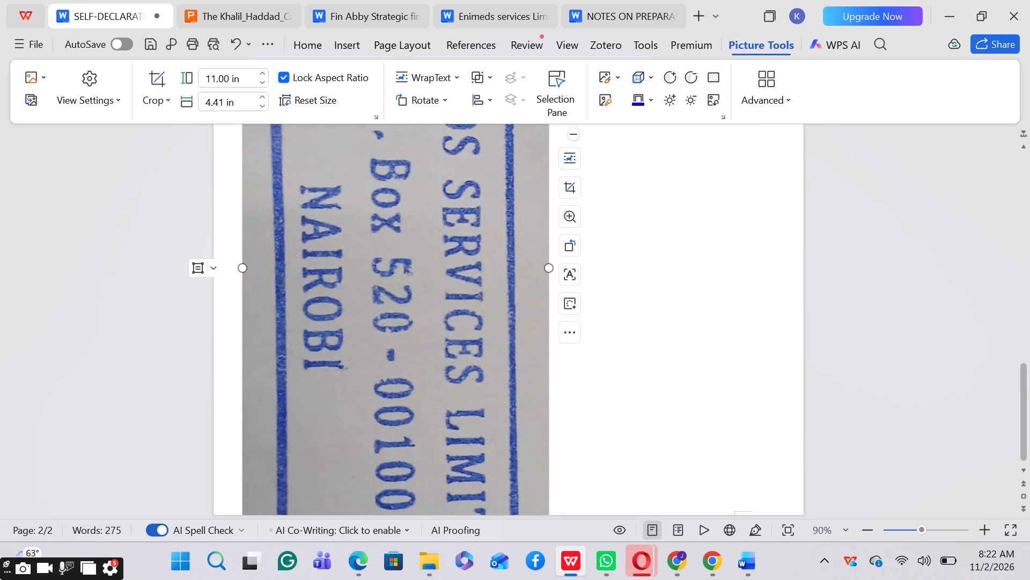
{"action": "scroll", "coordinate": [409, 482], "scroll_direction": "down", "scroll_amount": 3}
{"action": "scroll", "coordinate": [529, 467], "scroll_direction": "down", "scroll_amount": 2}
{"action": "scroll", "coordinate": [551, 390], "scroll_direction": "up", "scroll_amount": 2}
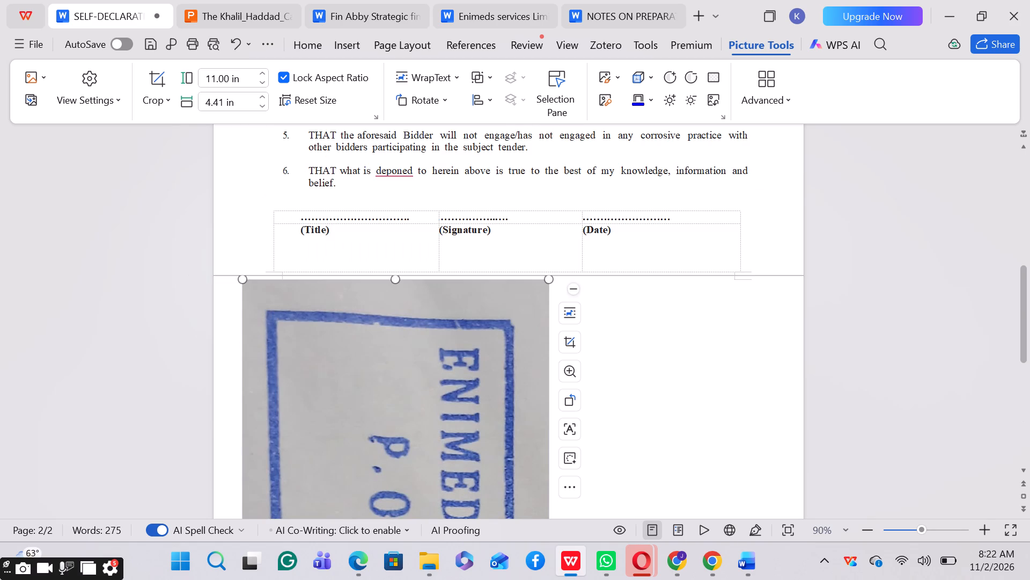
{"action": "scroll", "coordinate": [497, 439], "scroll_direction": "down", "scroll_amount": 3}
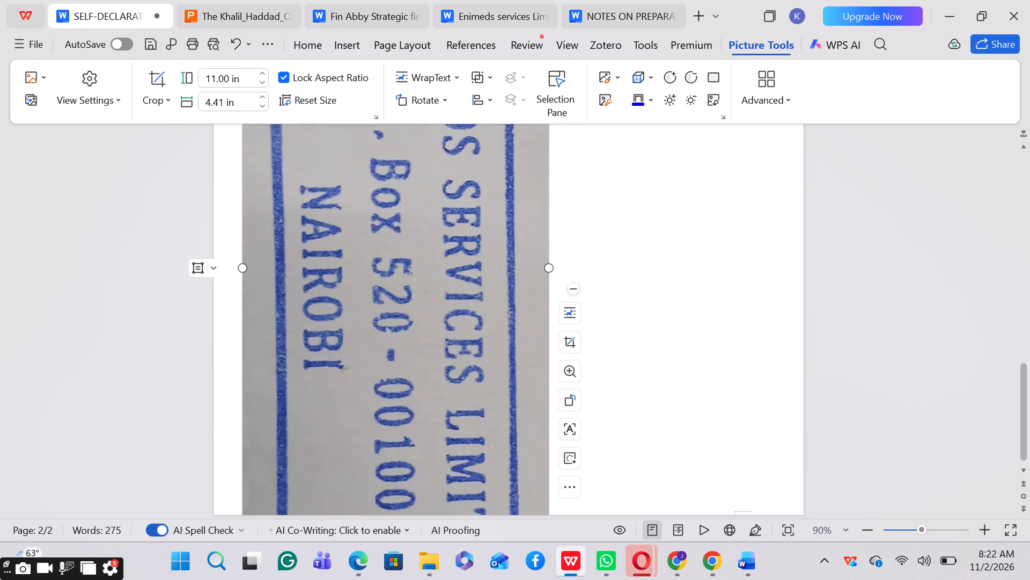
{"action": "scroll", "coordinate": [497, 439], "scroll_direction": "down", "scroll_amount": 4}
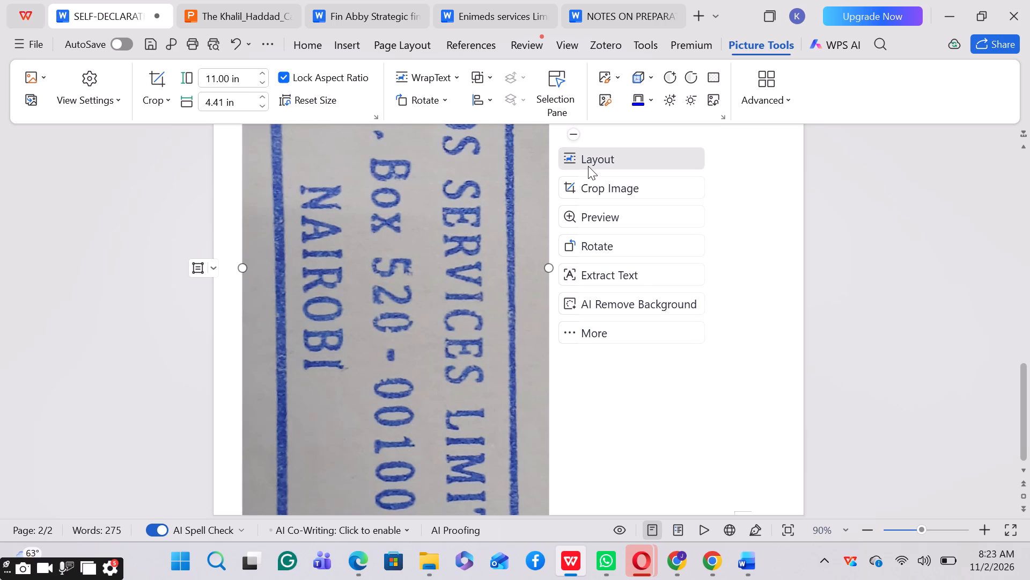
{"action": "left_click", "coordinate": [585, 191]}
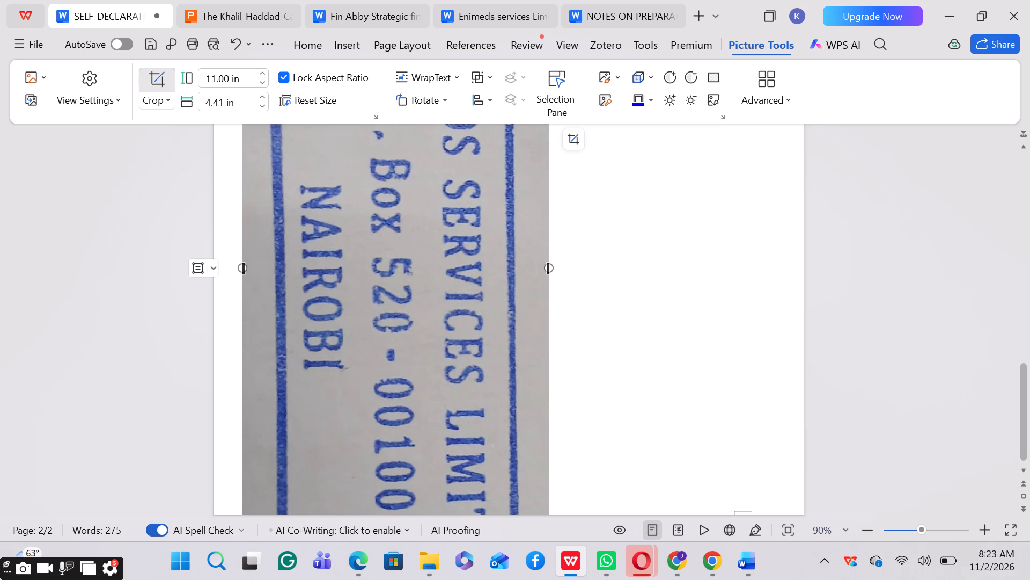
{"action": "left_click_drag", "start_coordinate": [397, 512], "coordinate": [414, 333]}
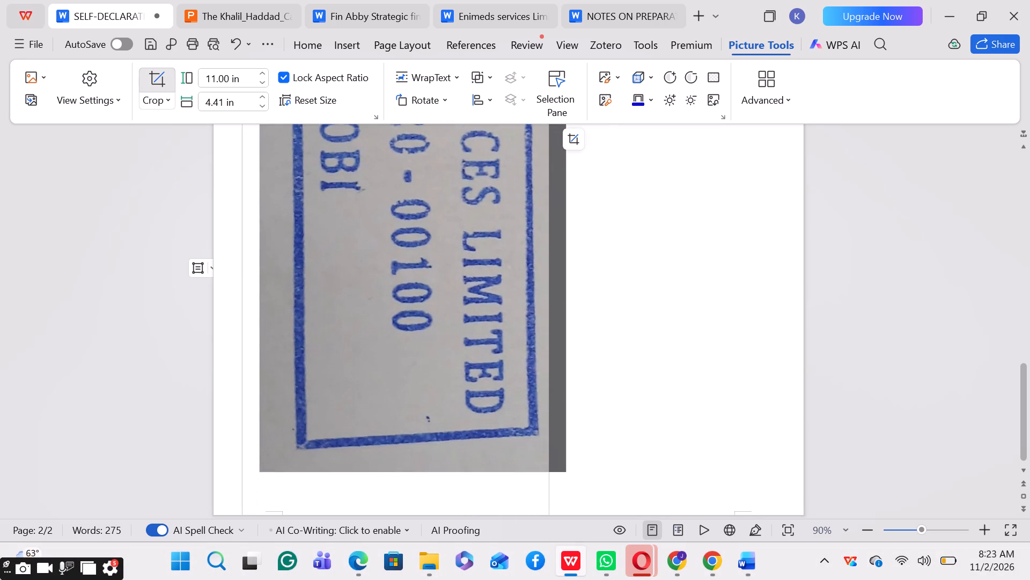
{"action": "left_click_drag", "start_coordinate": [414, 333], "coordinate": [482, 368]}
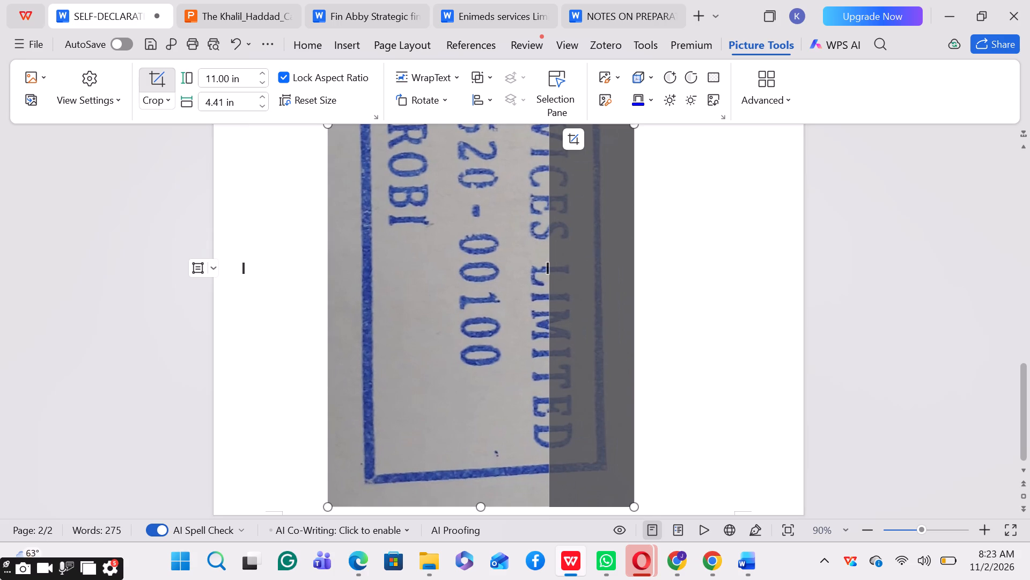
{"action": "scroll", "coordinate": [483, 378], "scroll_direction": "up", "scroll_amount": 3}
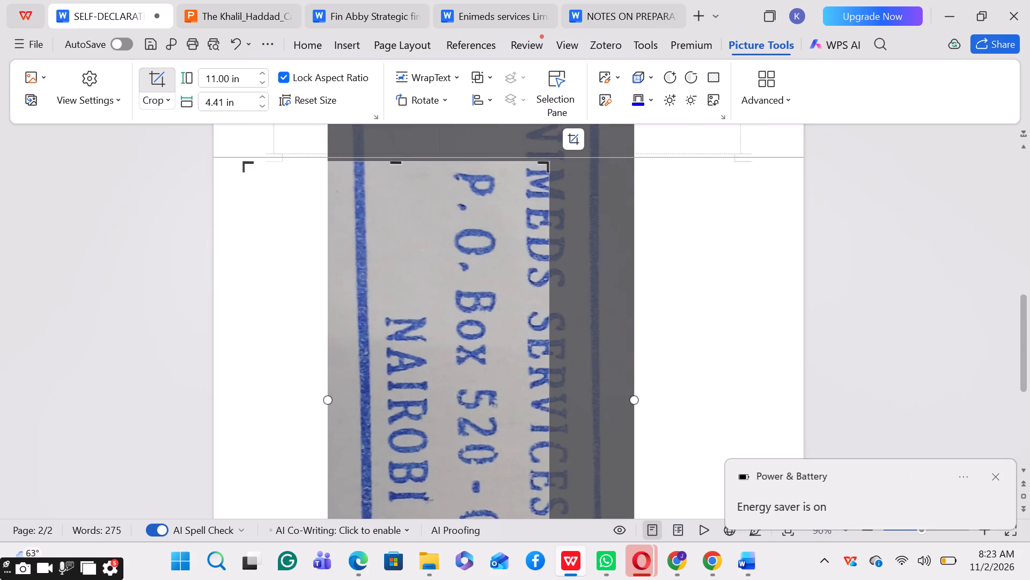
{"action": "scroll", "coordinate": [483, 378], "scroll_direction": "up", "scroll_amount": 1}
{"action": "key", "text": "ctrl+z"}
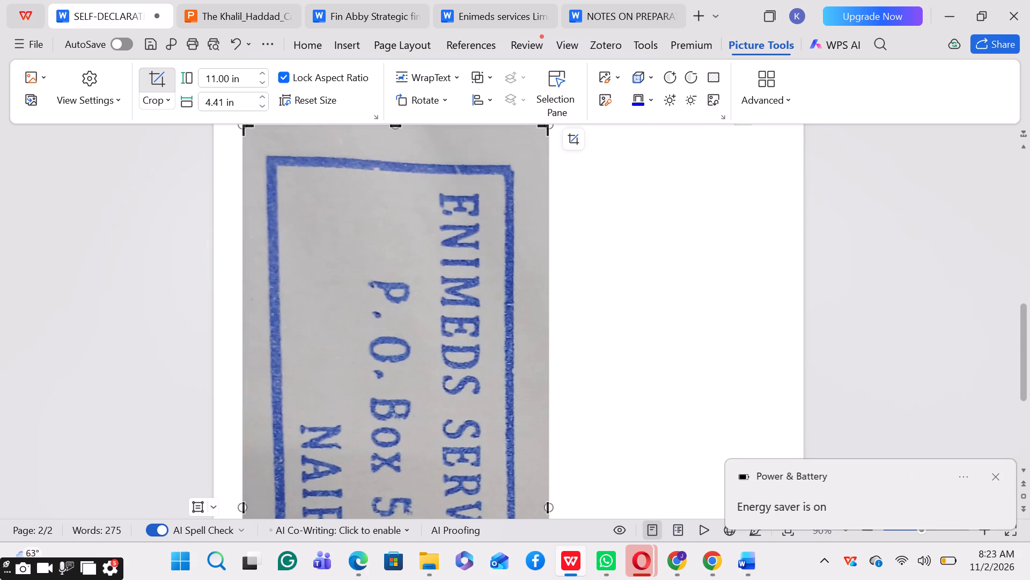
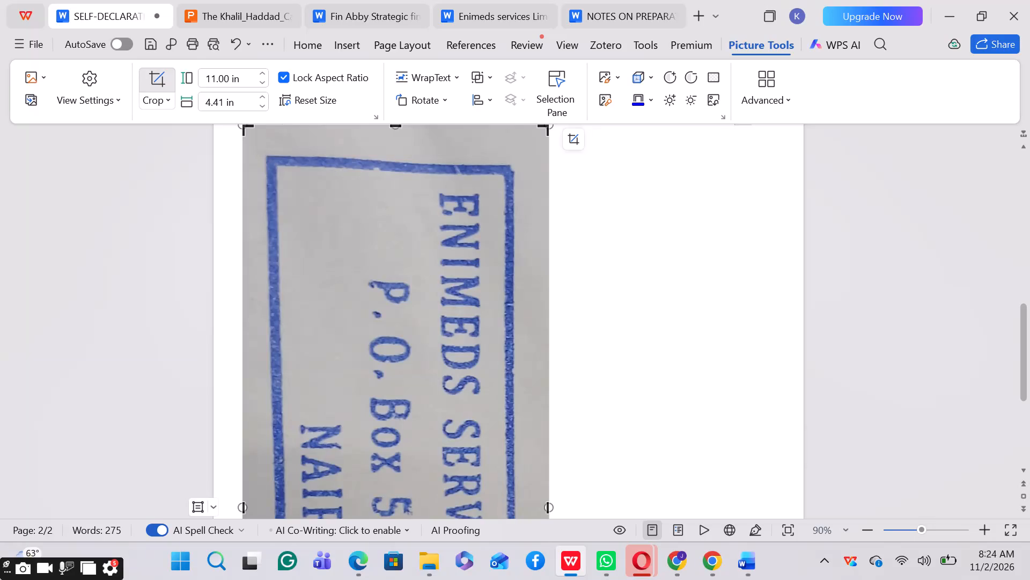
Undo the original-size reset of the stamp image and leave crop mode.
{"action": "key", "text": "ctrl+z"}
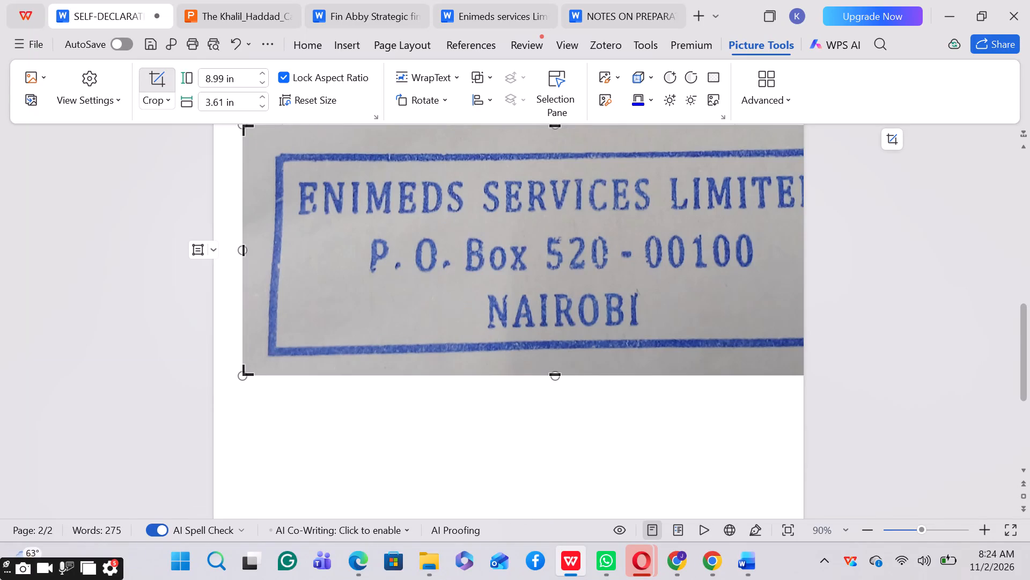
{"action": "left_click", "coordinate": [587, 466]}
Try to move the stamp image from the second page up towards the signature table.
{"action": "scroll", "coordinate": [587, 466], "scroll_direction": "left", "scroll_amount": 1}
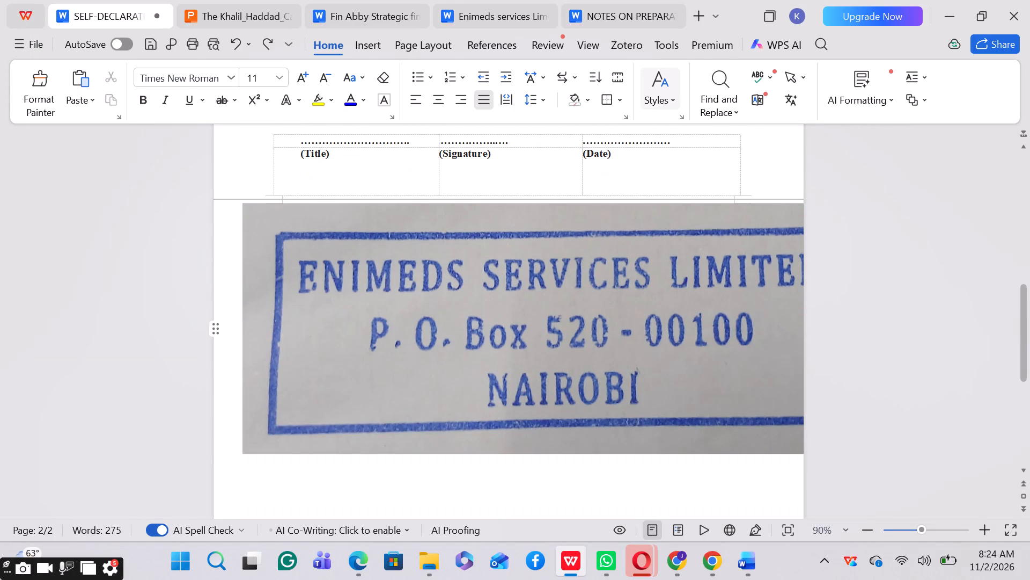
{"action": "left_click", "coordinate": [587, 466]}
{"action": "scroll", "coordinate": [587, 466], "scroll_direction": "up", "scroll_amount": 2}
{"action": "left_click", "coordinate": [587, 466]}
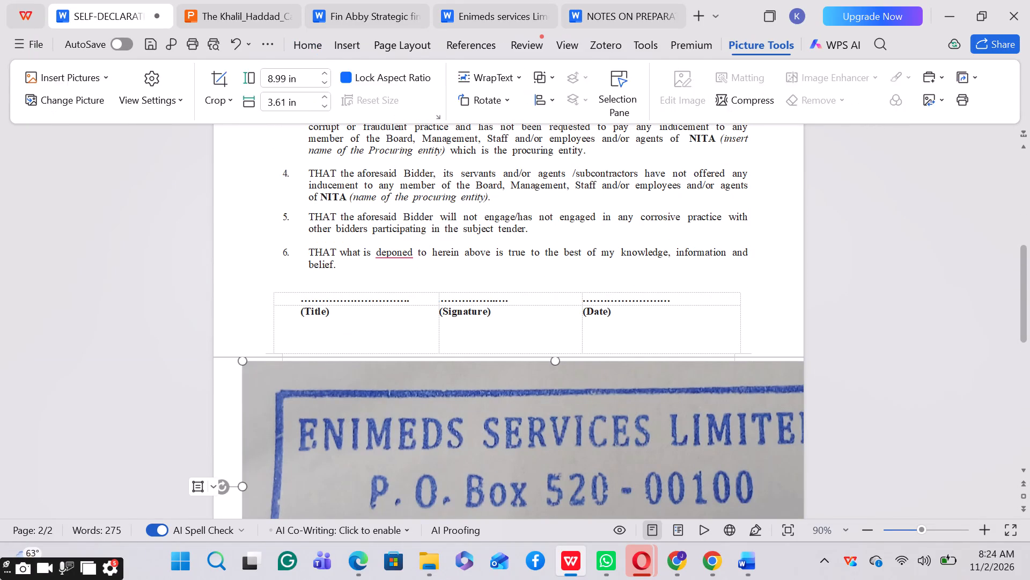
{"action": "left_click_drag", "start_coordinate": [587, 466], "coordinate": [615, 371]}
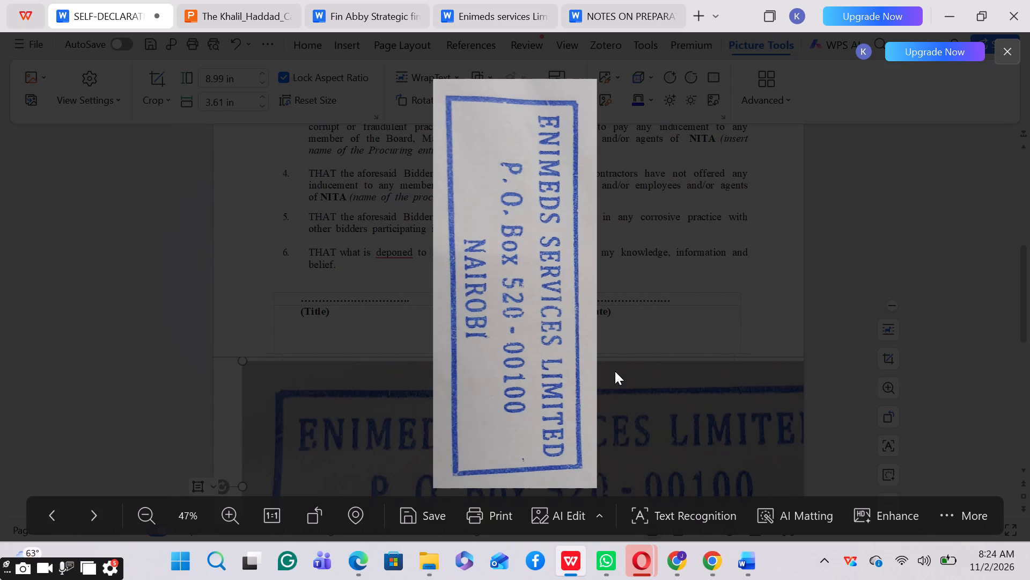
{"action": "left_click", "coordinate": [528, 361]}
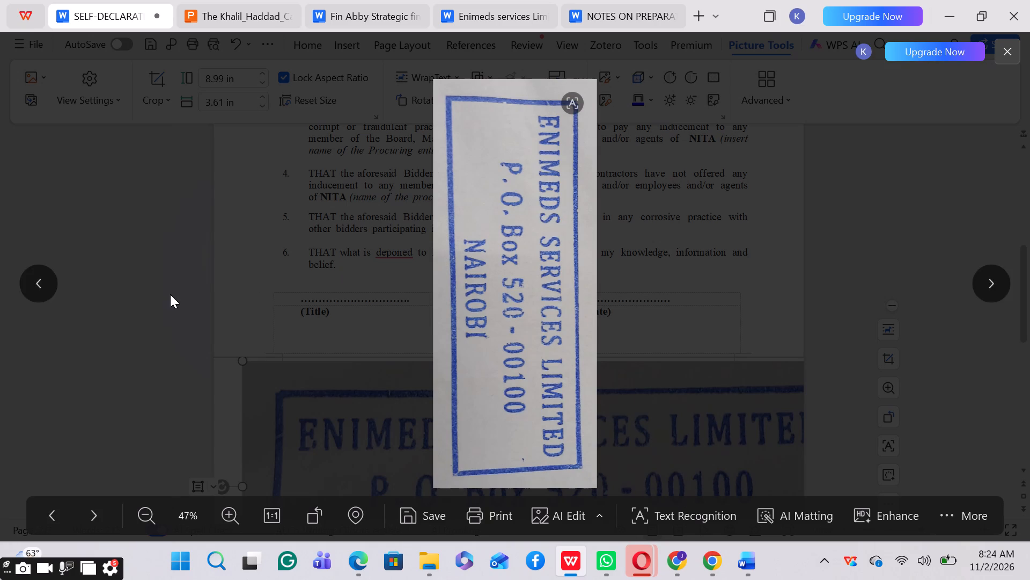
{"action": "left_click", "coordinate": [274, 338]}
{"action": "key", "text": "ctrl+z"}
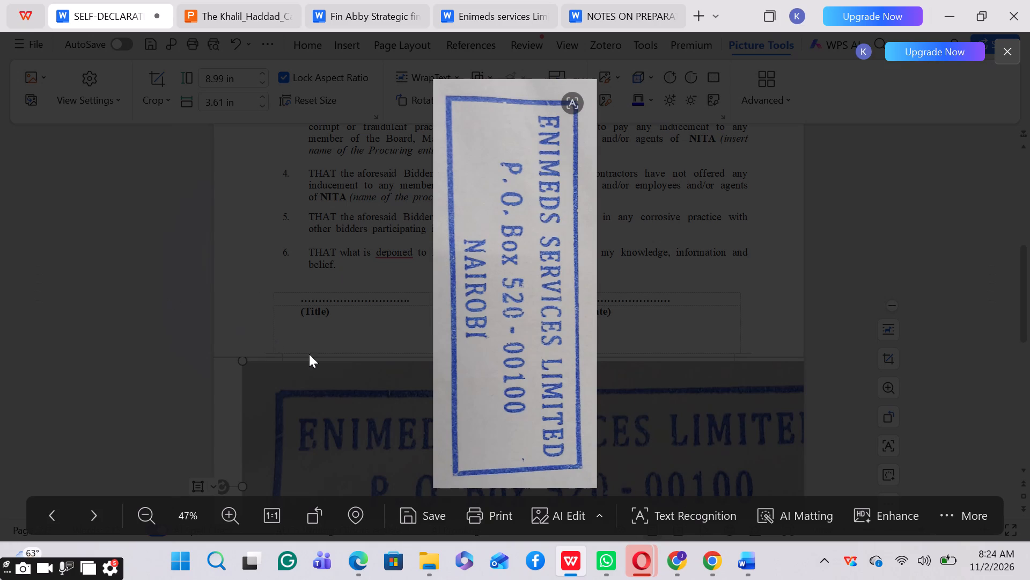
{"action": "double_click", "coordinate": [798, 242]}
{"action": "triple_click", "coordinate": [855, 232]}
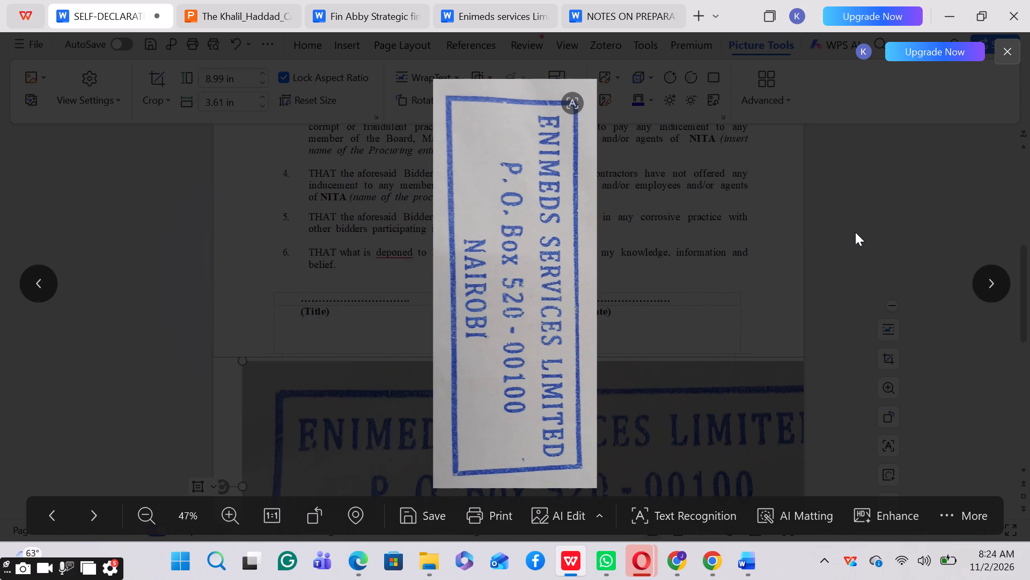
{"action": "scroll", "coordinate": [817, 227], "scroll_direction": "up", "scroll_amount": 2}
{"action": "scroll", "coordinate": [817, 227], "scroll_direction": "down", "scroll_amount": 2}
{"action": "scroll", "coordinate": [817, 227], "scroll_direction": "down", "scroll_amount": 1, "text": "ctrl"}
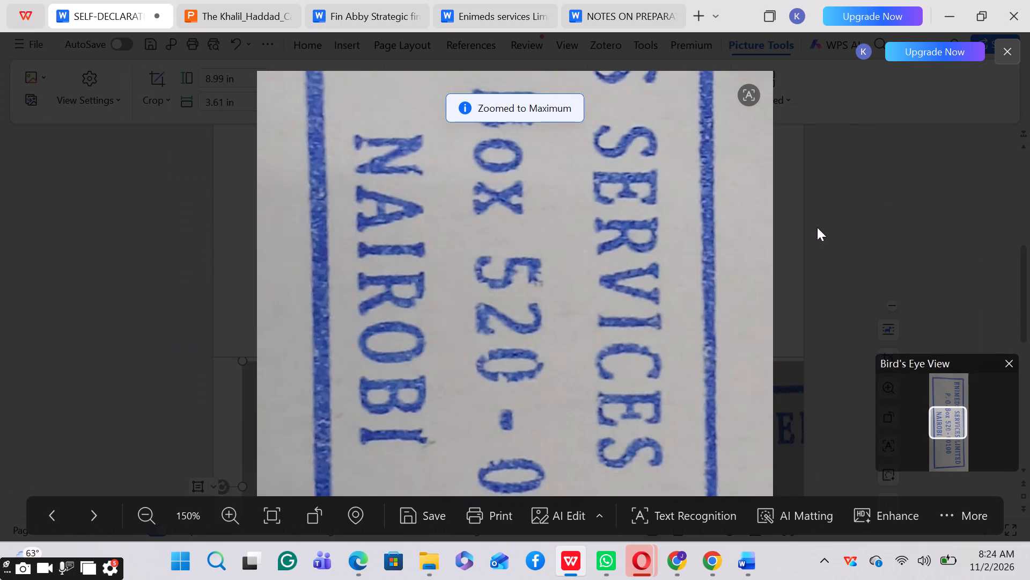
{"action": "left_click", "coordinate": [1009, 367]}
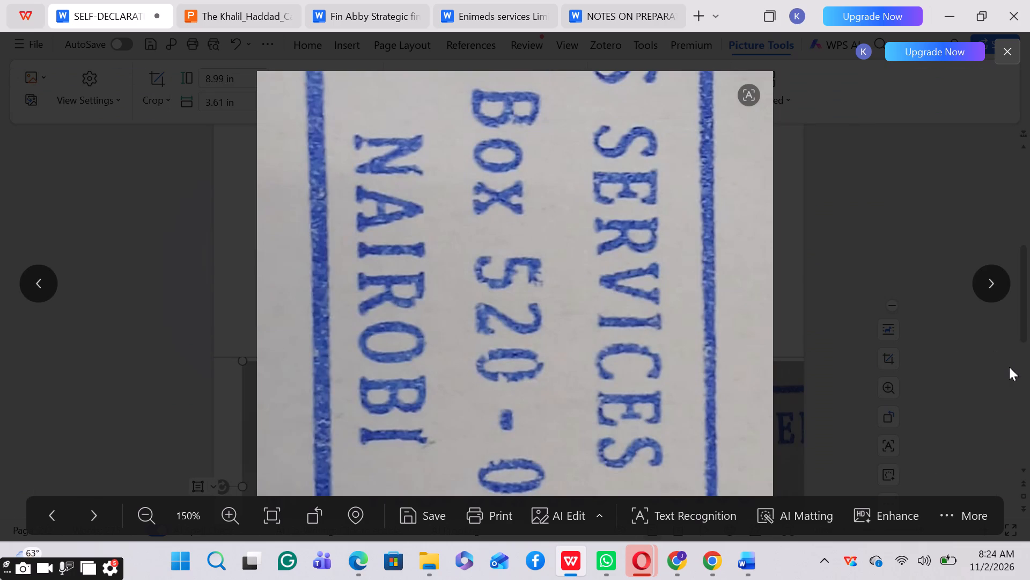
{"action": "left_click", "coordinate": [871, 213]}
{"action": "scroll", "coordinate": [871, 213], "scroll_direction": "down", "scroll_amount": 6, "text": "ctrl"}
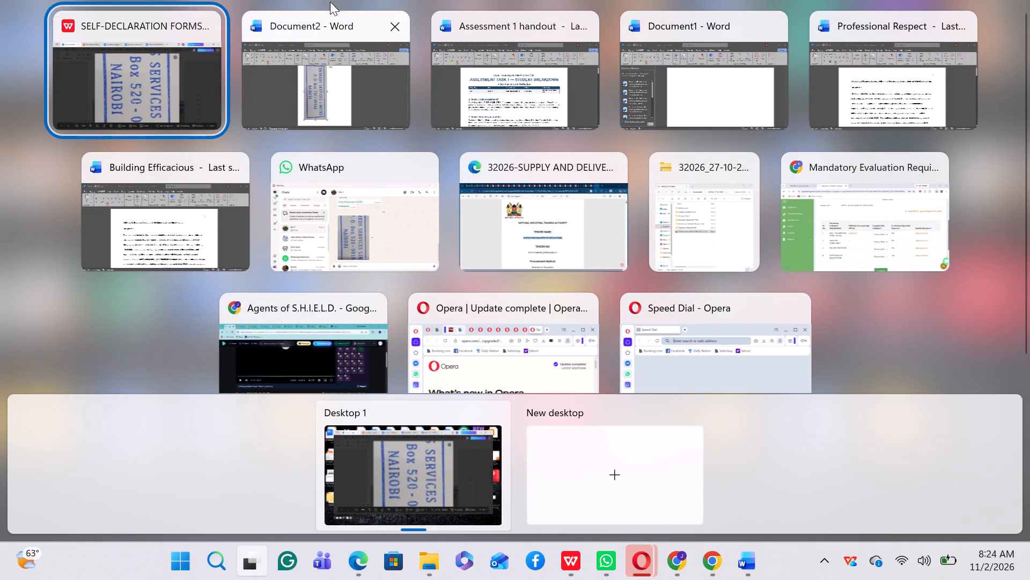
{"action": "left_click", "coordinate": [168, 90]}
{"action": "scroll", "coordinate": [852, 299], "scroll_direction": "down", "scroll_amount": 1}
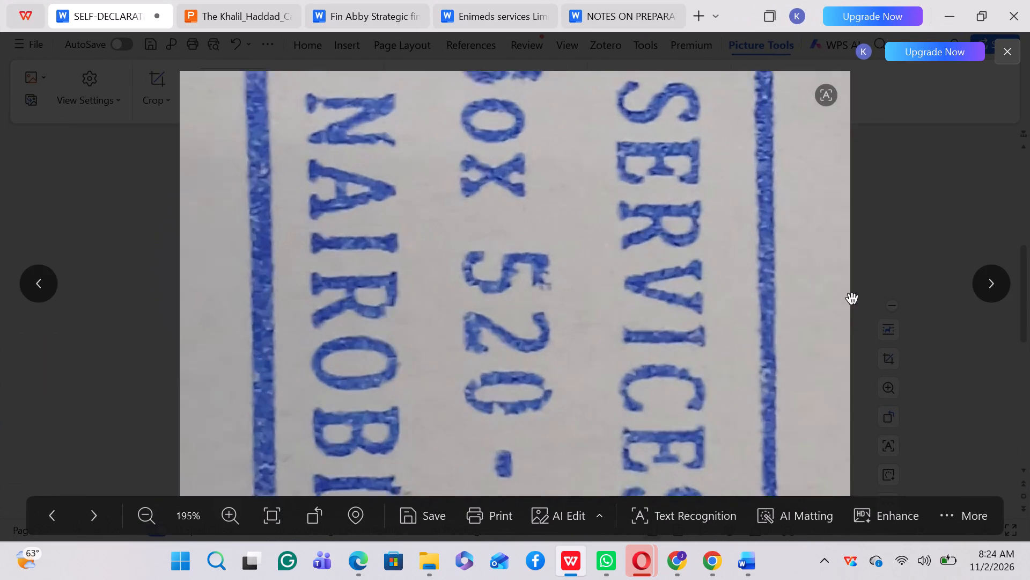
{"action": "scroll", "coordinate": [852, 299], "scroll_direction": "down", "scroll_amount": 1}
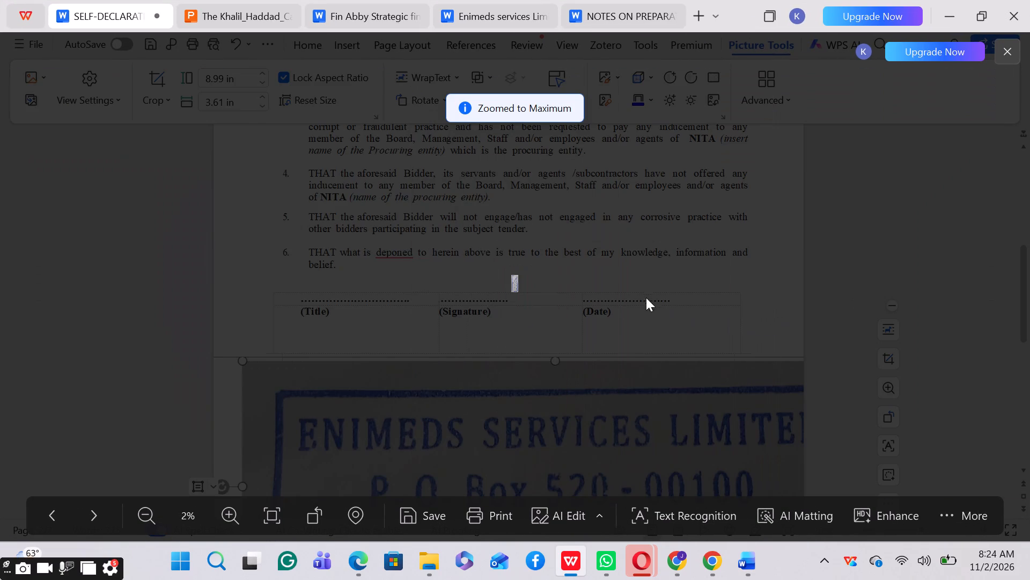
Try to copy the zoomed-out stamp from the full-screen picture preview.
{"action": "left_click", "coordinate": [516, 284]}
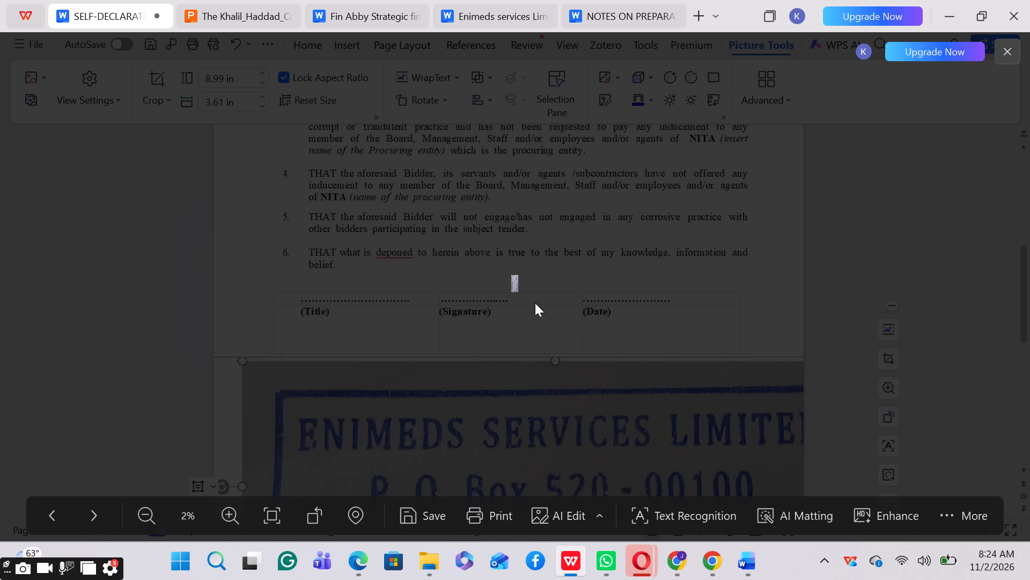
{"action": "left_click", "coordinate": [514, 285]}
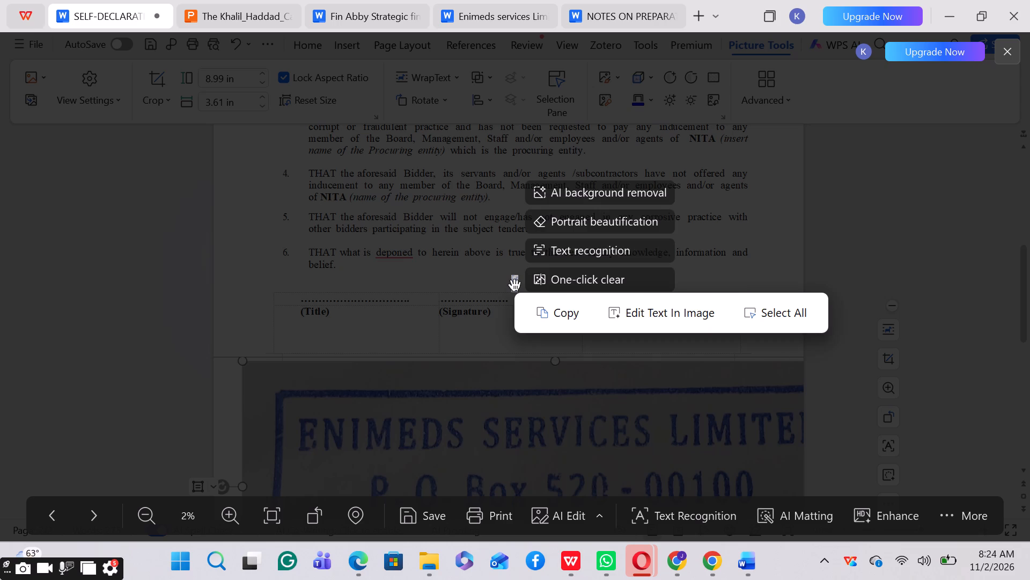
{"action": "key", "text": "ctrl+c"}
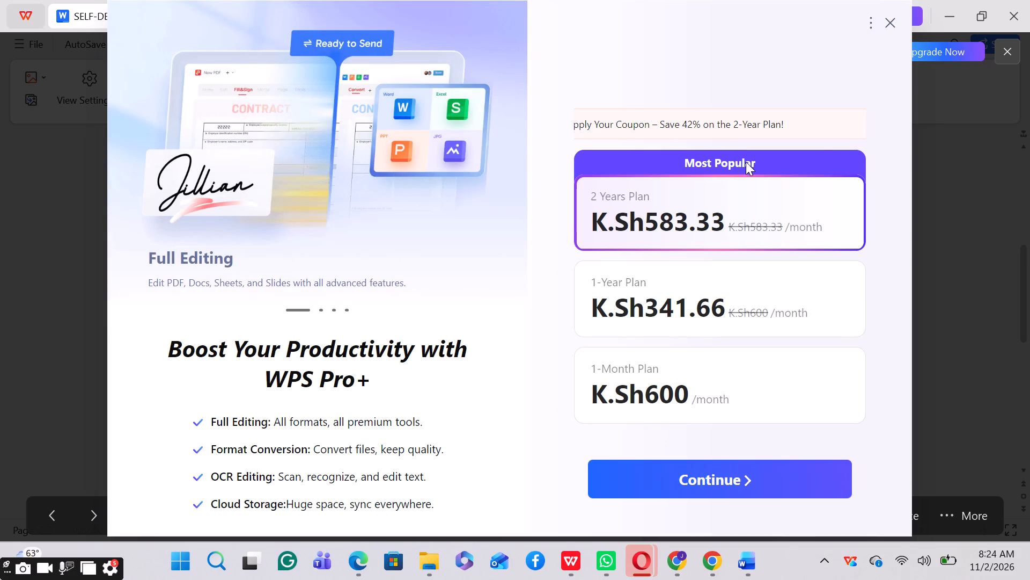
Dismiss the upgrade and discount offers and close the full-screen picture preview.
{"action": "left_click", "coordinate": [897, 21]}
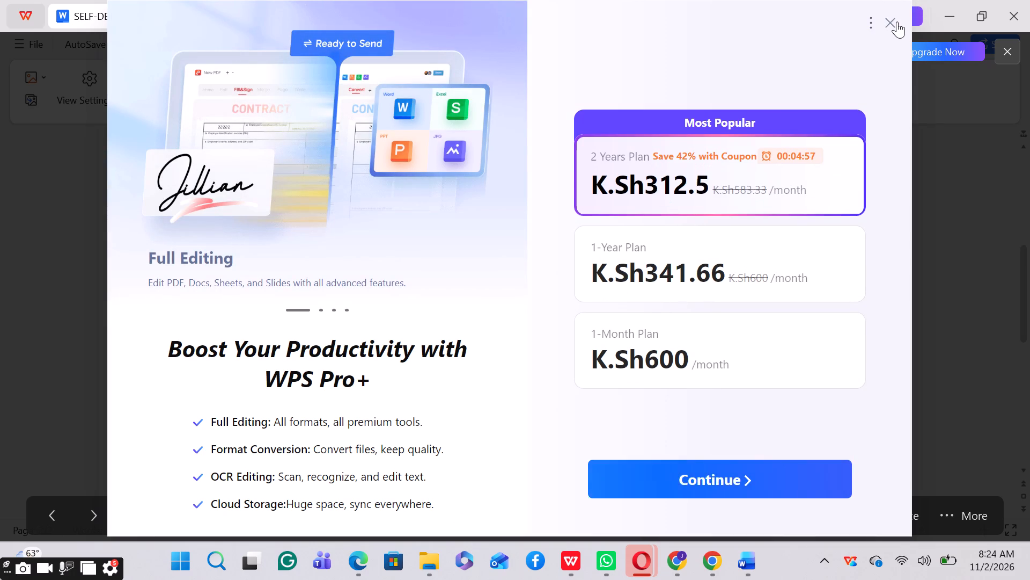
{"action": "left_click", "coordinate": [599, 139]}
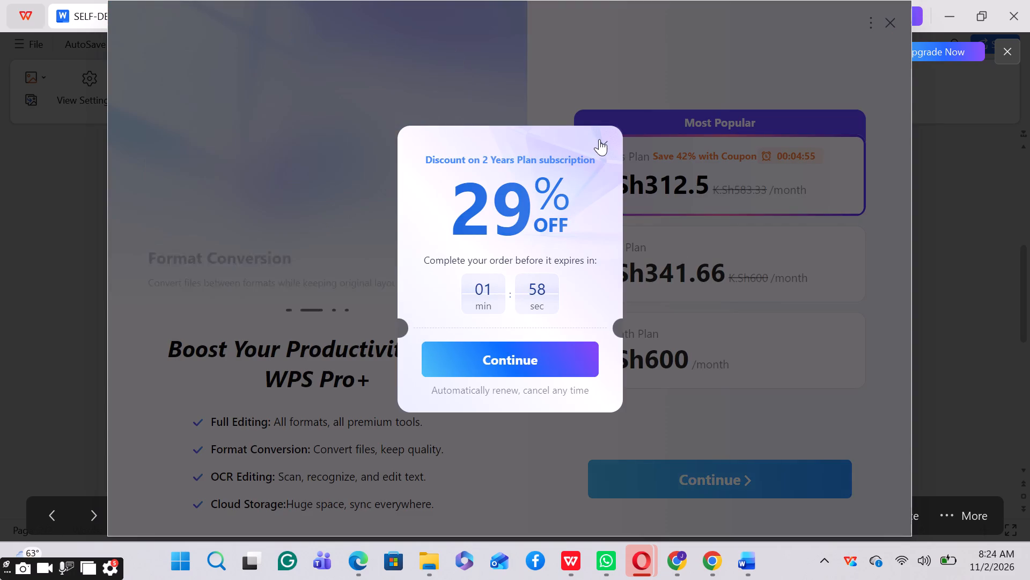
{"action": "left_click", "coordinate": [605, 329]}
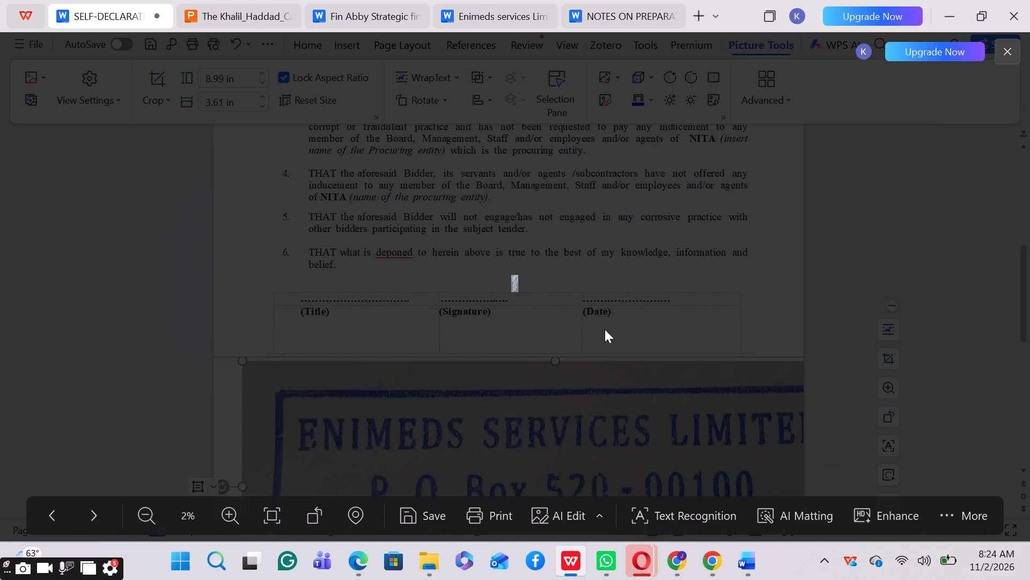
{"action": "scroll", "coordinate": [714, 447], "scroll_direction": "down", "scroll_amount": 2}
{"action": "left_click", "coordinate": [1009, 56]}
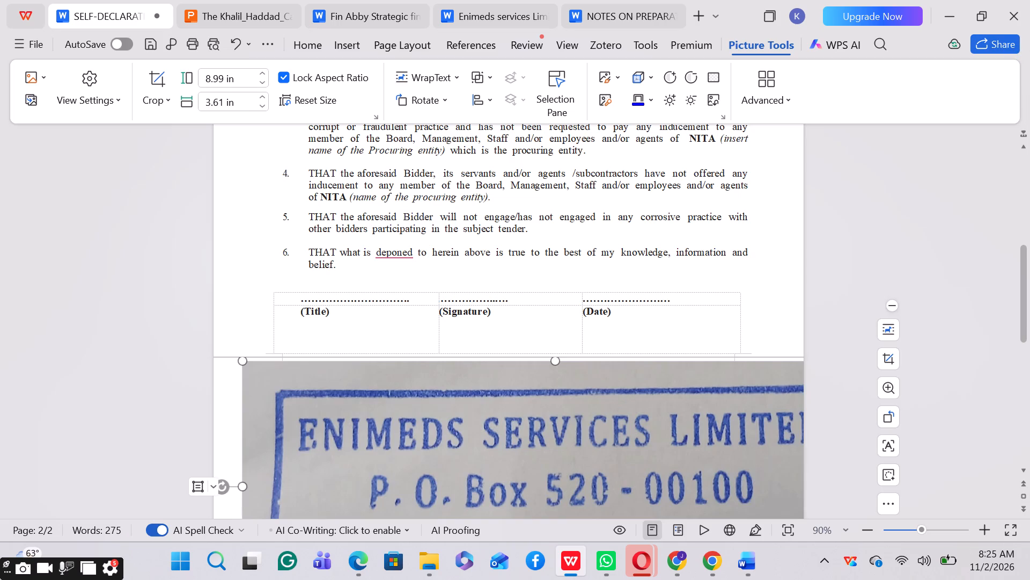
Move the stamp image from the second page into the Date cell of the signature table.
{"action": "scroll", "coordinate": [720, 429], "scroll_direction": "down", "scroll_amount": 2}
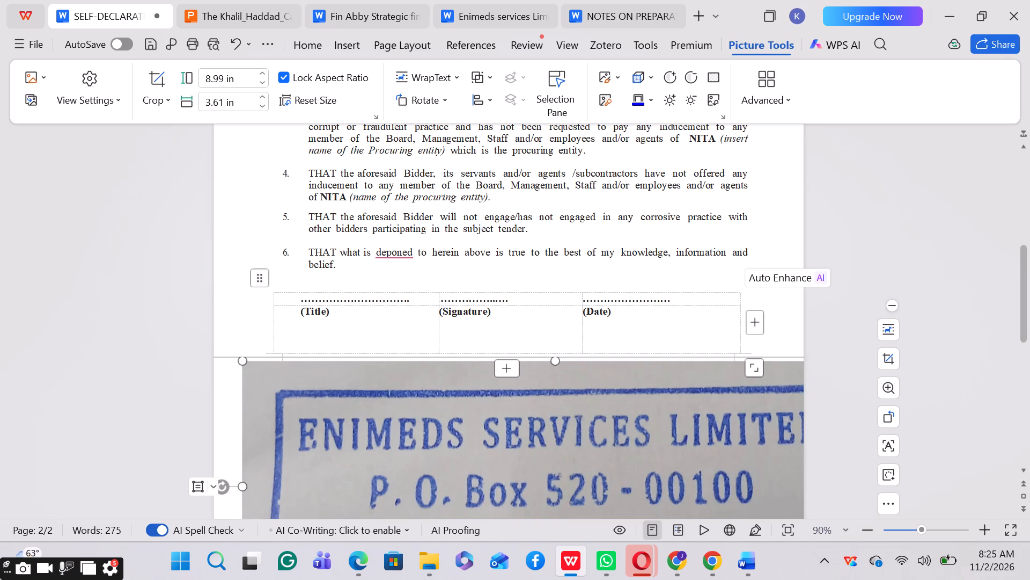
{"action": "left_click", "coordinate": [681, 322]}
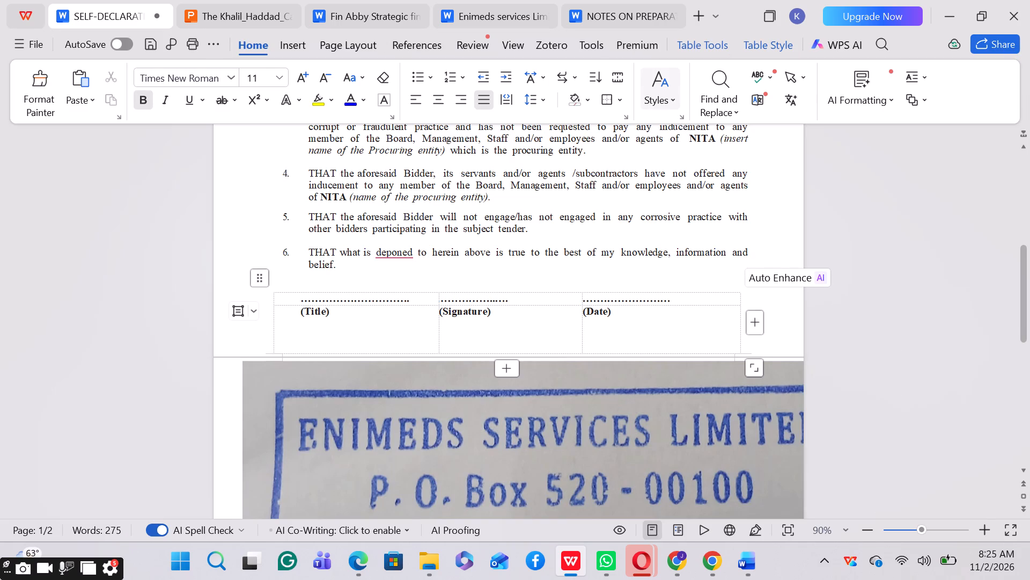
{"action": "left_click_drag", "start_coordinate": [572, 448], "coordinate": [625, 319]}
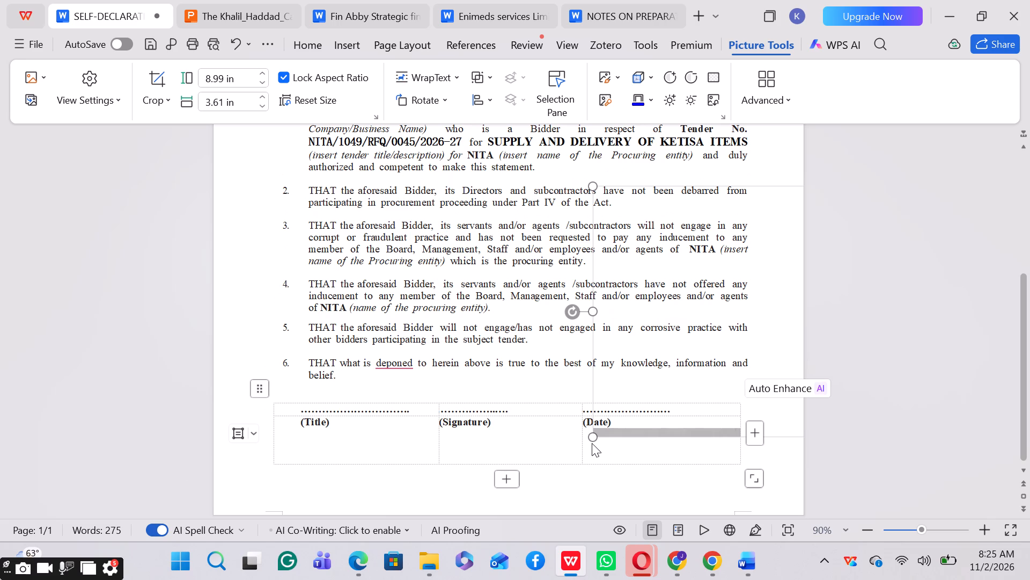
Resize the stamp image in the Date cell by its lower corner to about 10.11 by 4.05 in.
{"action": "left_click", "coordinate": [759, 478]}
{"action": "left_click", "coordinate": [759, 478]}
{"action": "left_click", "coordinate": [655, 484]}
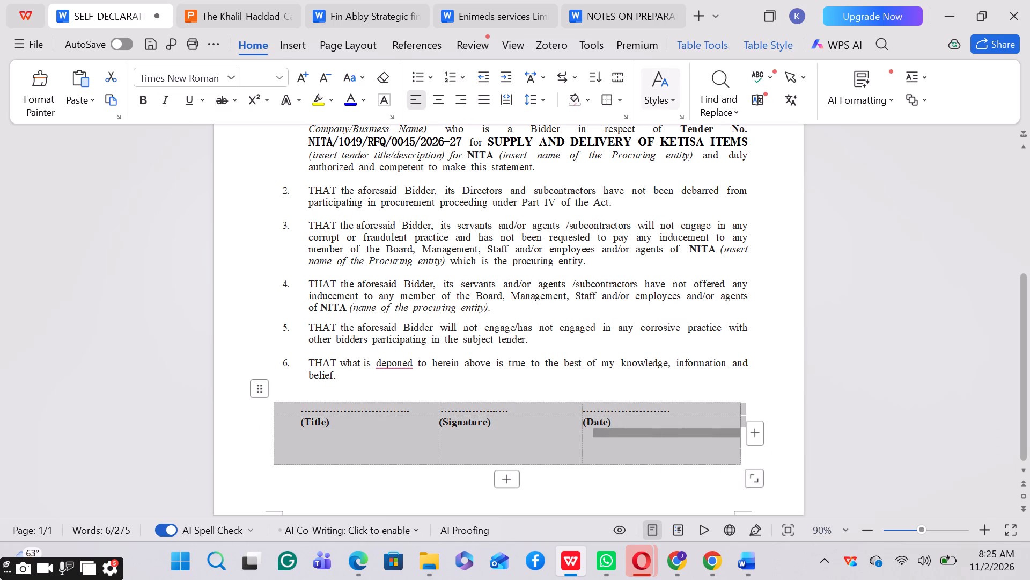
{"action": "left_click", "coordinate": [595, 433]}
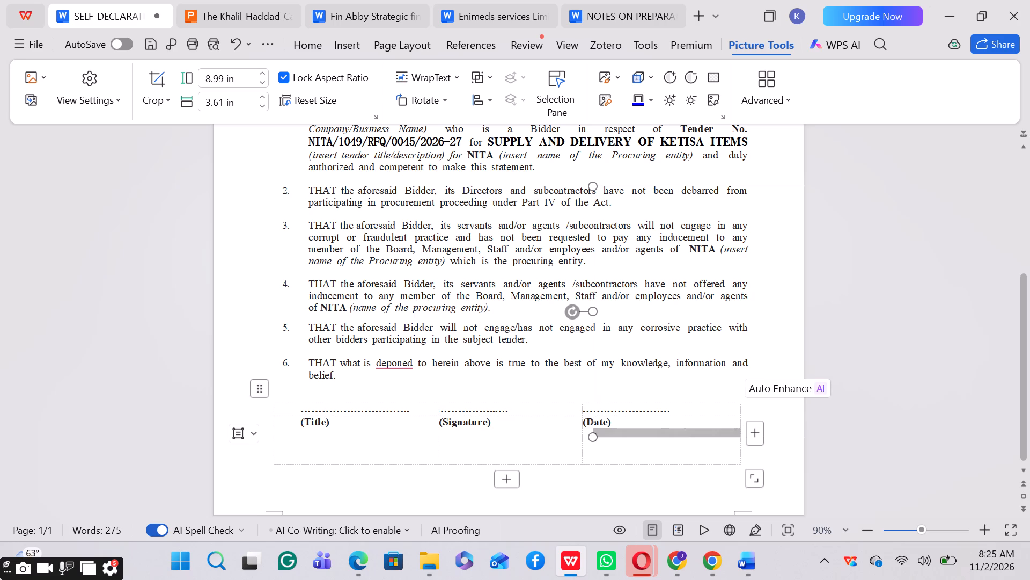
{"action": "left_click_drag", "start_coordinate": [591, 440], "coordinate": [591, 451]}
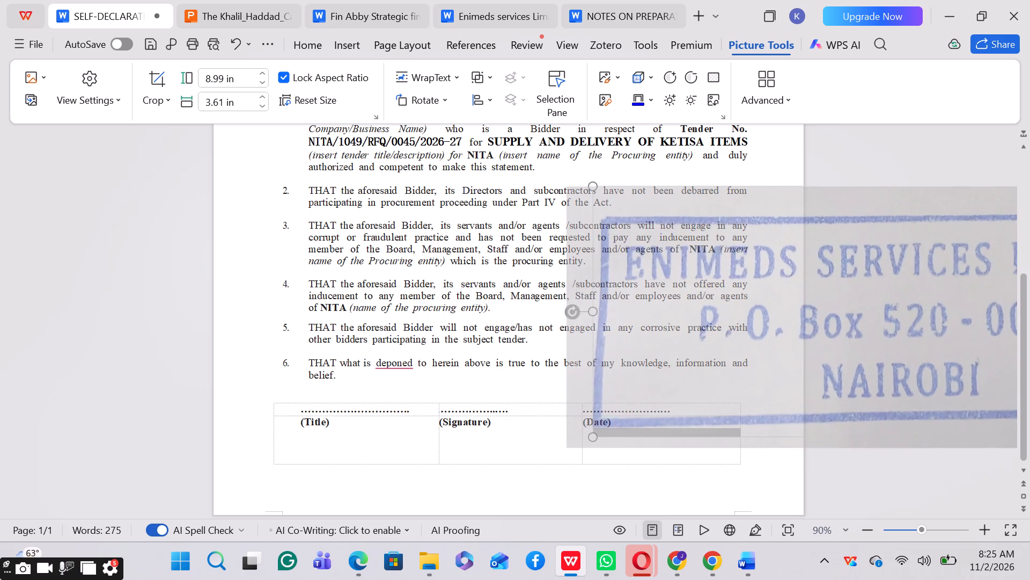
{"action": "left_click_drag", "start_coordinate": [591, 451], "coordinate": [592, 471]}
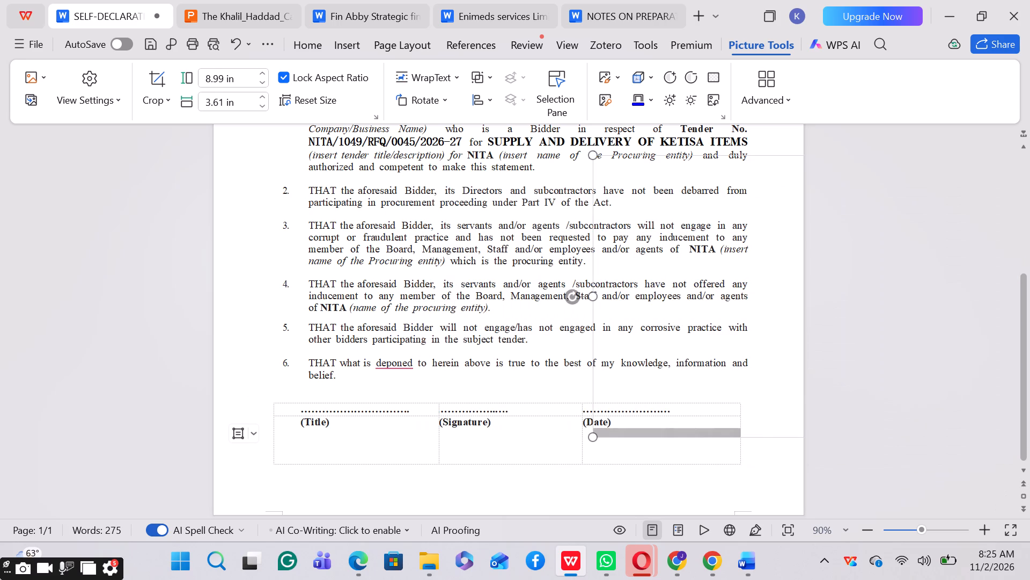
View the stamp image in the full-screen preview, rotate it to read horizontally, and look through the extra image options.
{"action": "left_click", "coordinate": [678, 438]}
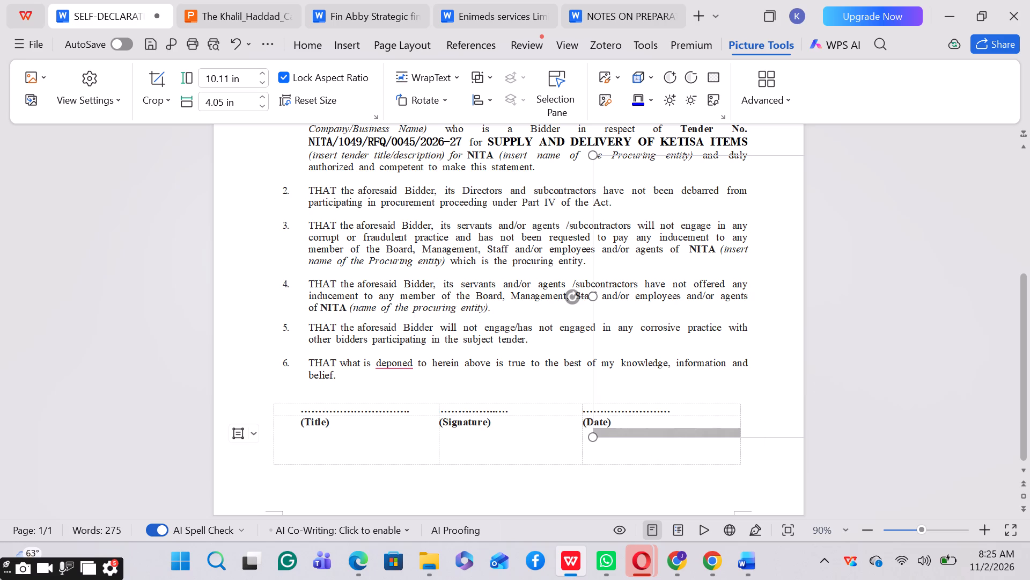
{"action": "double_click", "coordinate": [703, 430]}
{"action": "left_click", "coordinate": [715, 431]}
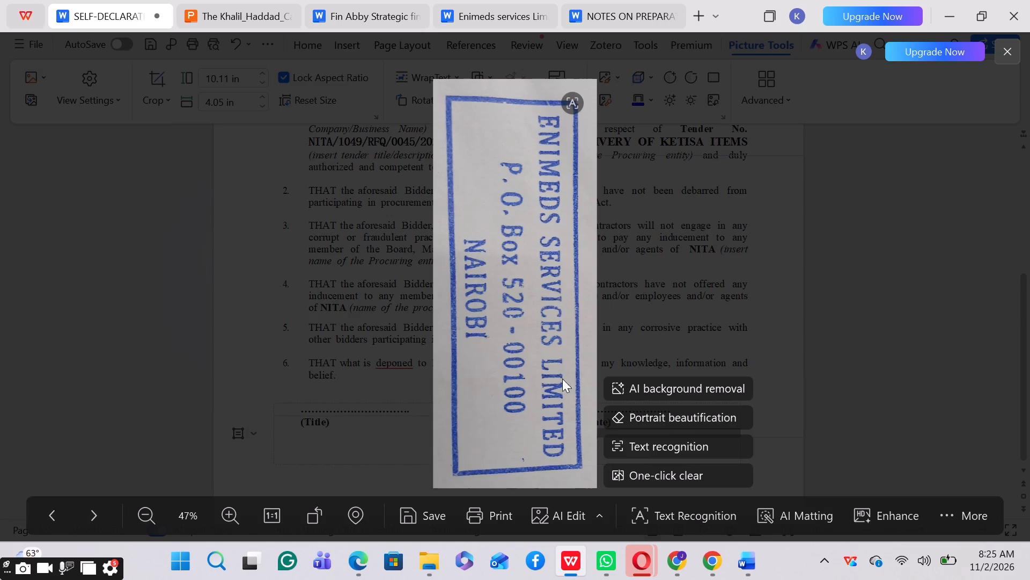
{"action": "left_click", "coordinate": [322, 510]}
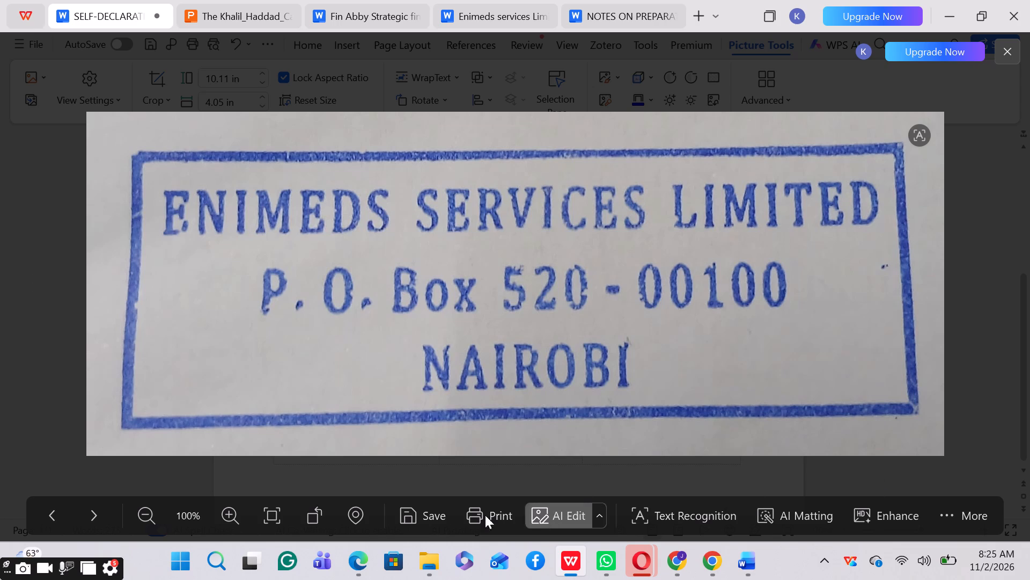
{"action": "left_click", "coordinate": [948, 521]}
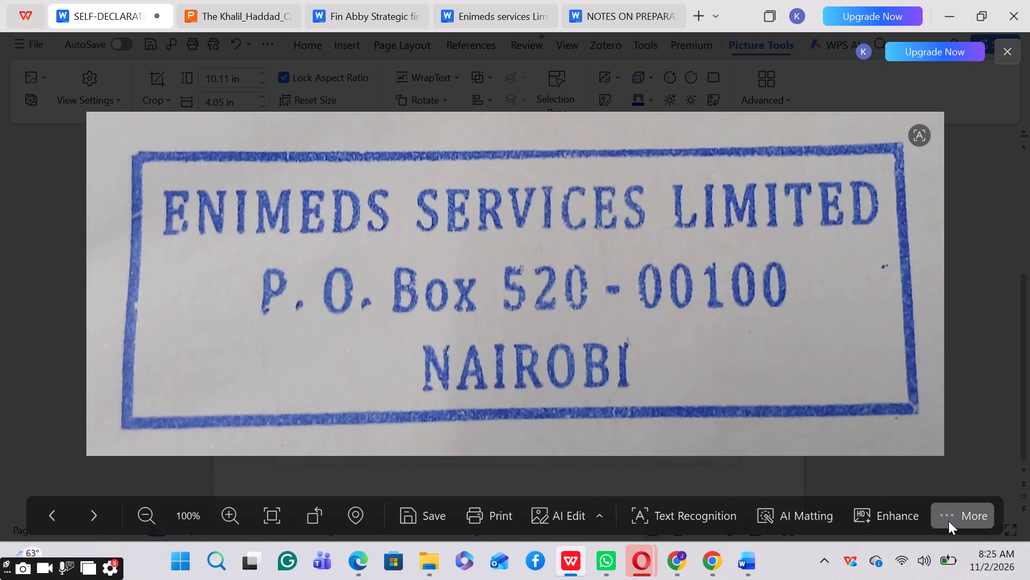
{"action": "left_click", "coordinate": [1023, 256]}
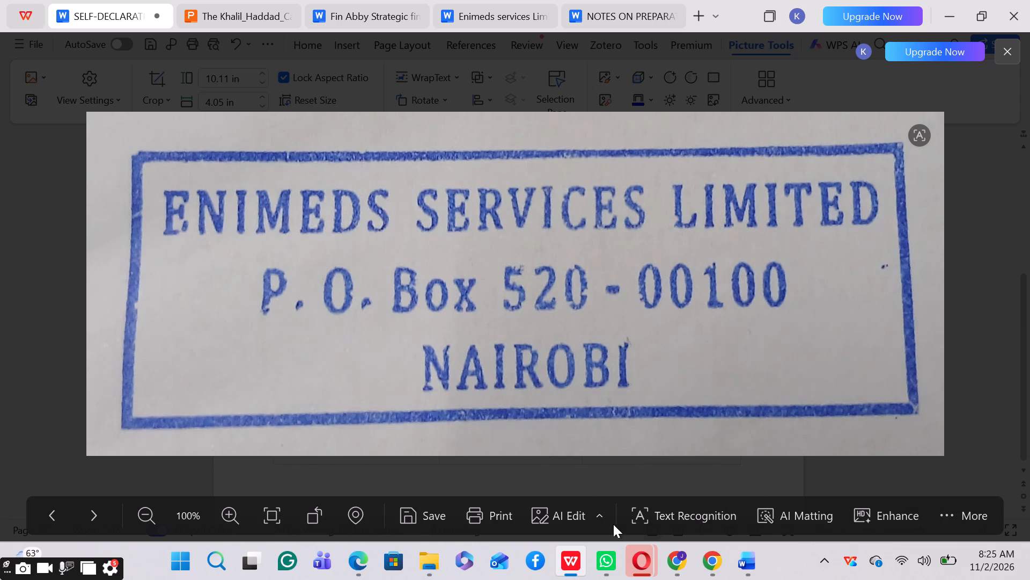
{"action": "left_click", "coordinate": [1002, 62]}
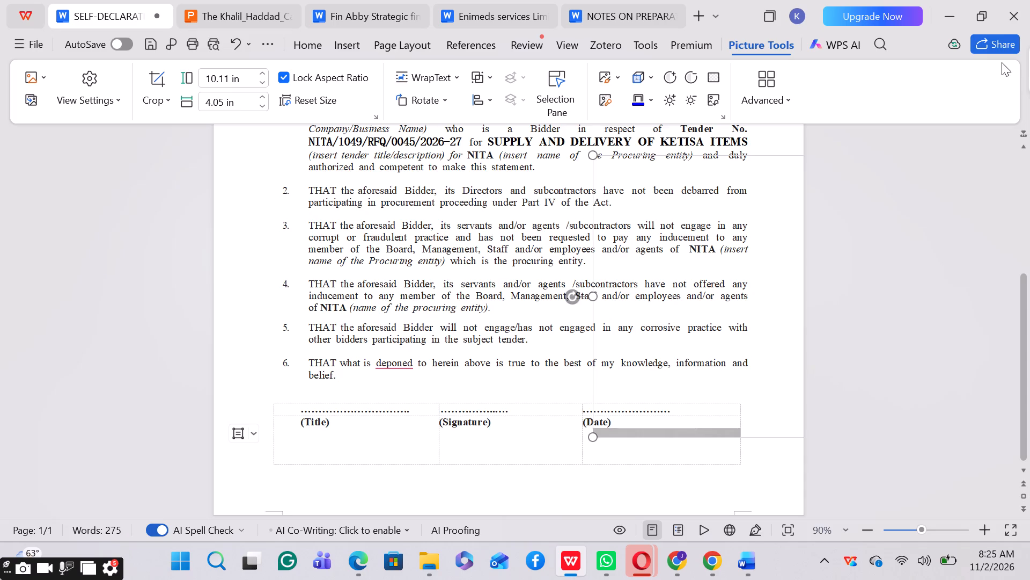
View the stamp image in the full-screen preview, rotate it to read horizontally, run text recognition on it, and close the preview.
{"action": "left_click", "coordinate": [683, 430]}
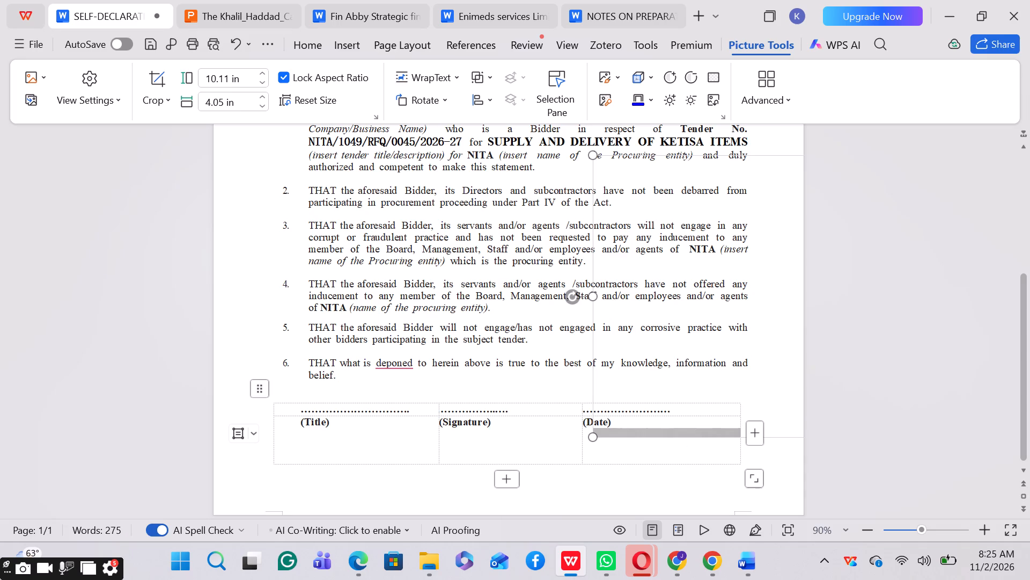
{"action": "double_click", "coordinate": [683, 430]}
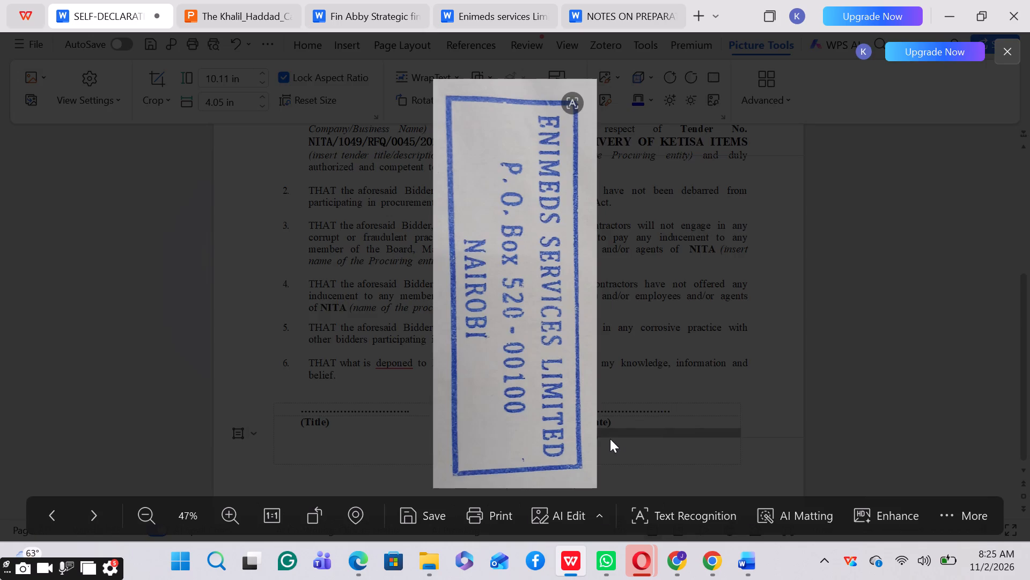
{"action": "left_click", "coordinate": [328, 515]}
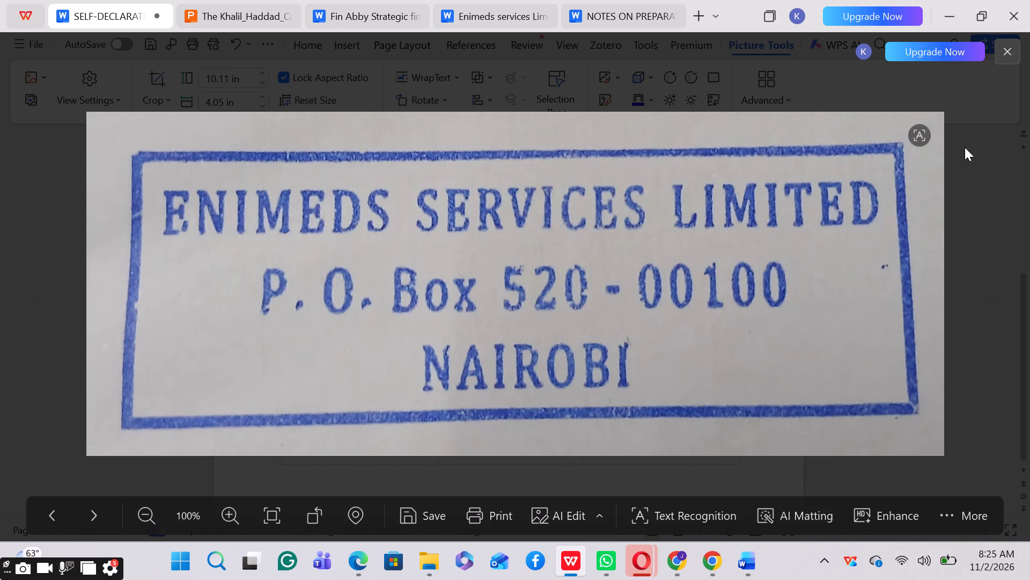
{"action": "left_click", "coordinate": [908, 136]}
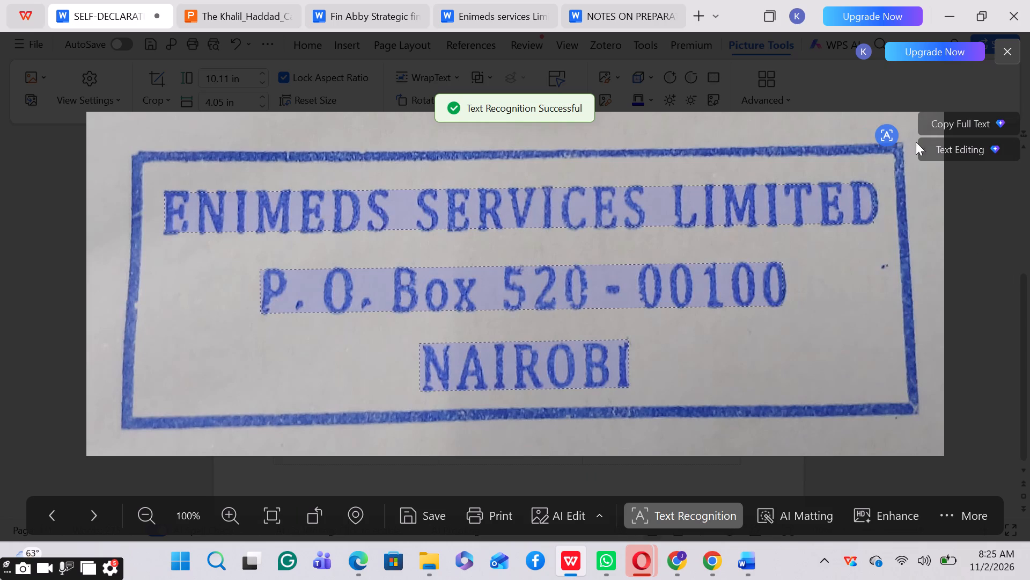
{"action": "left_click", "coordinate": [982, 205]}
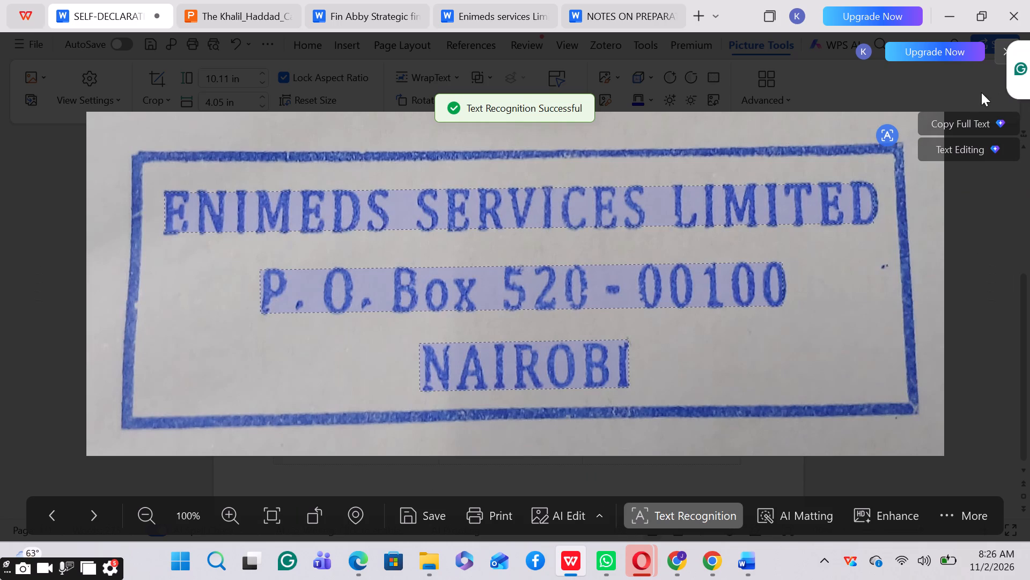
{"action": "left_click", "coordinate": [998, 59]}
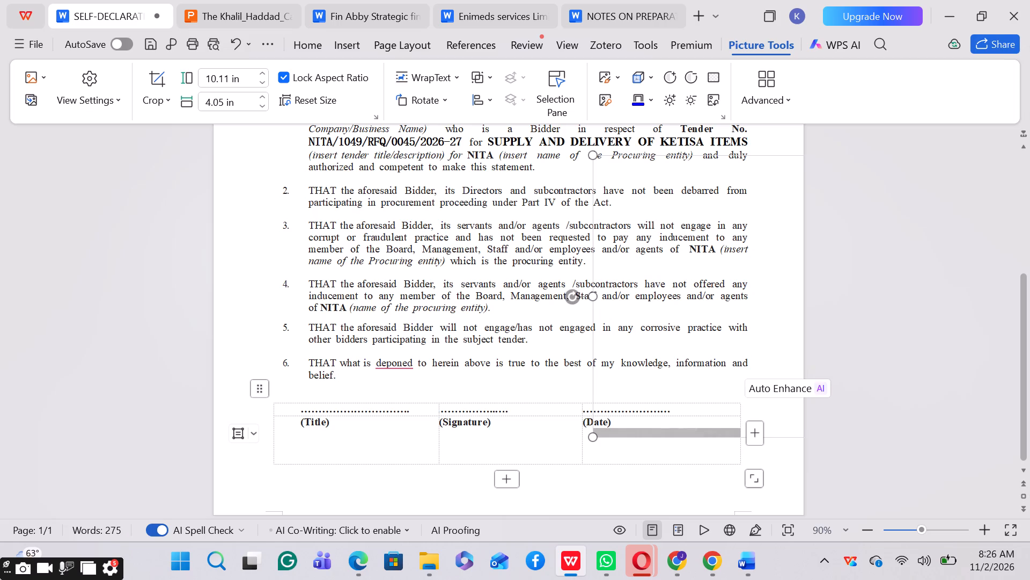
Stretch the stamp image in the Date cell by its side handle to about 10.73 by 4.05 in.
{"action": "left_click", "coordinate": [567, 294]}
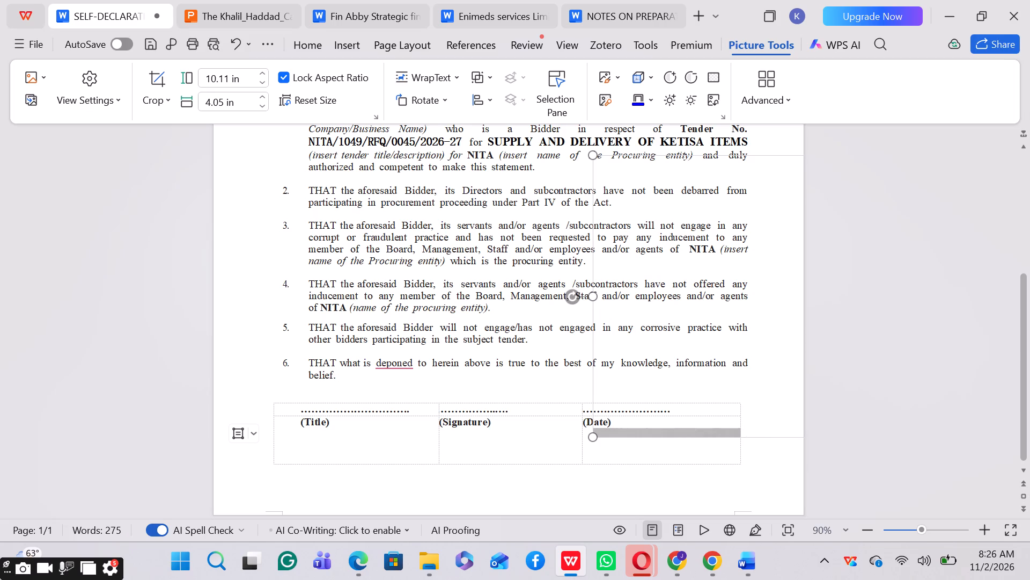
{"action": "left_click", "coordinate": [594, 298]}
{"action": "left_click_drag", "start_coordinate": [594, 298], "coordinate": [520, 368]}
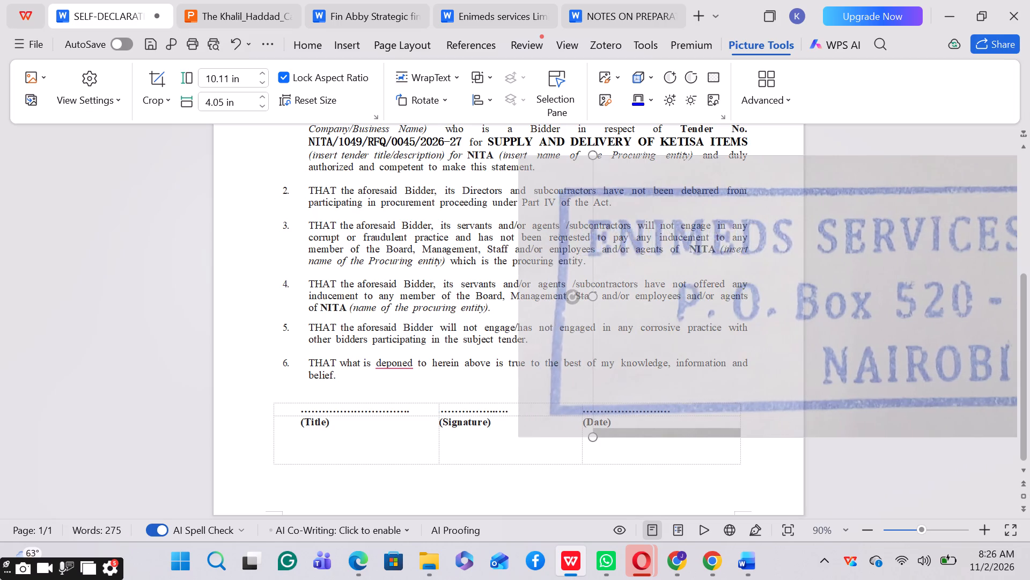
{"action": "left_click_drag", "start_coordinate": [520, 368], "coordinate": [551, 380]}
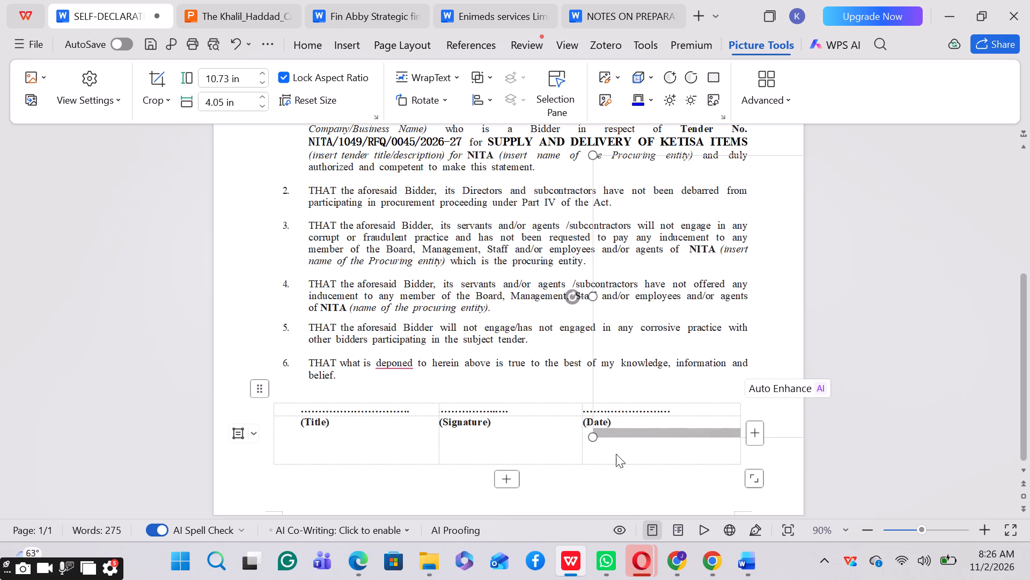
Make the lower row of the signature table taller by lowering its bottom border.
{"action": "left_click", "coordinate": [608, 463]}
{"action": "left_click", "coordinate": [608, 463]}
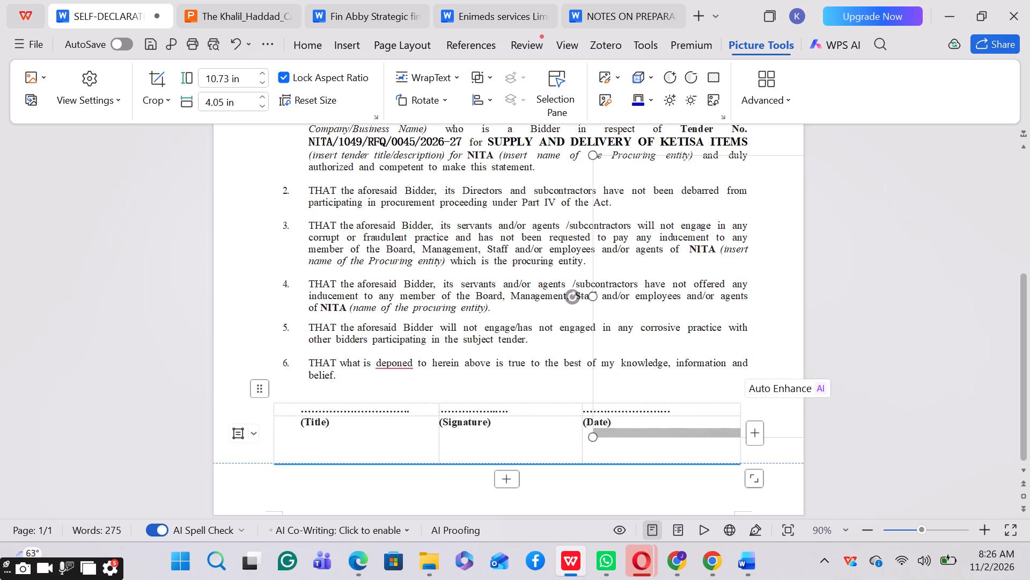
{"action": "left_click_drag", "start_coordinate": [608, 463], "coordinate": [599, 558]}
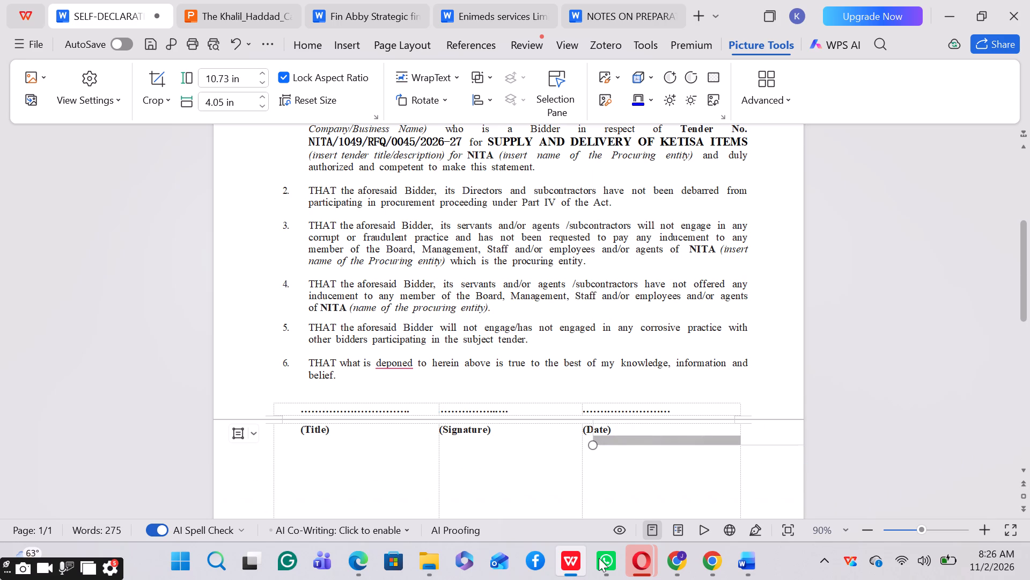
Insert blank lines after item 6 so that the whole signature table moves onto the second page.
{"action": "left_click", "coordinate": [411, 389]}
{"action": "scroll", "coordinate": [411, 389], "scroll_direction": "down", "scroll_amount": 5}
{"action": "scroll", "coordinate": [411, 389], "scroll_direction": "up", "scroll_amount": 1}
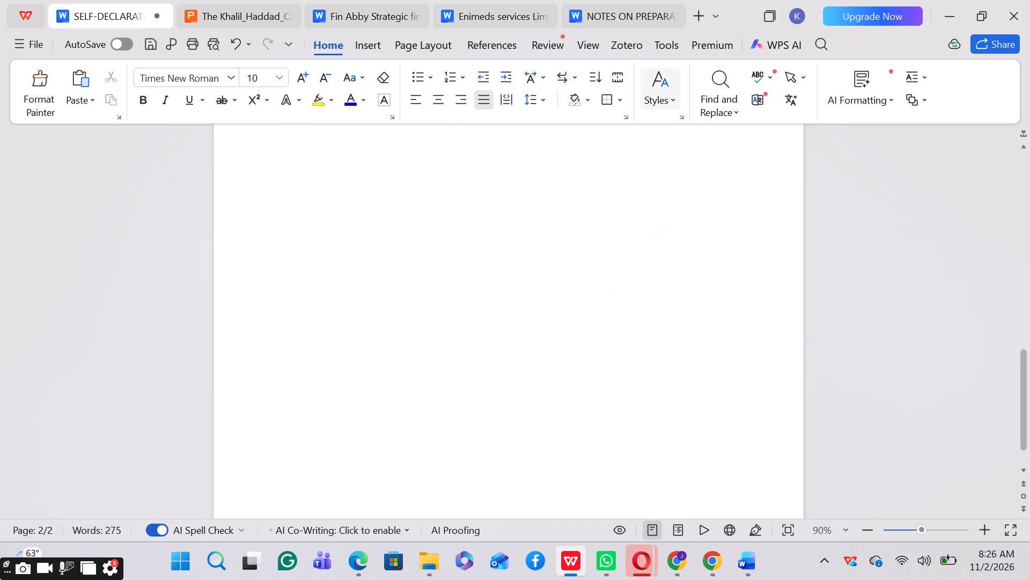
{"action": "scroll", "coordinate": [411, 389], "scroll_direction": "up", "scroll_amount": 1}
{"action": "scroll", "coordinate": [411, 368], "scroll_direction": "down", "scroll_amount": 1}
{"action": "left_click", "coordinate": [362, 393]}
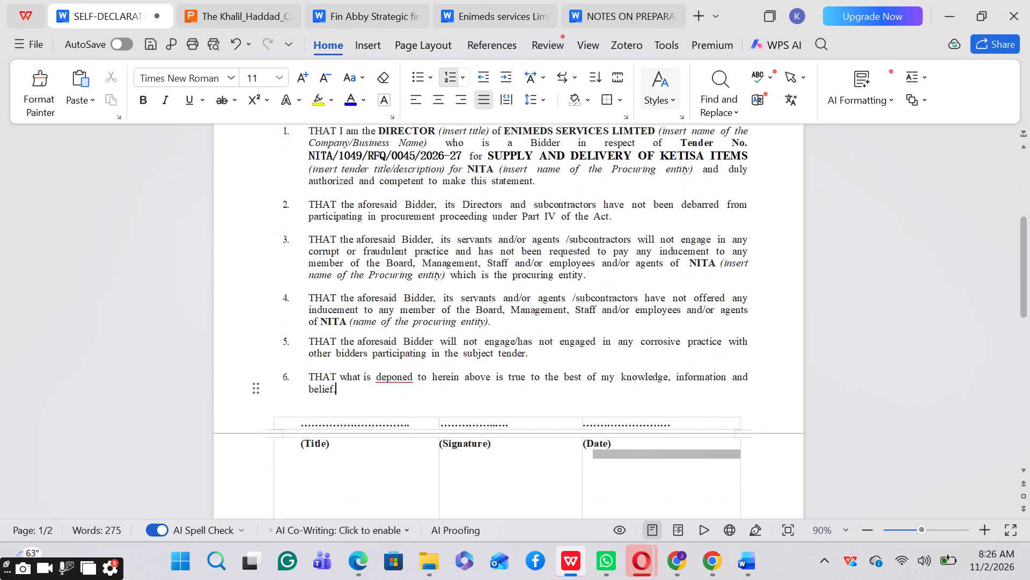
{"action": "key", "text": "Return"}
{"action": "key", "text": "Return"}
{"action": "key", "text": "Return"}
{"action": "key", "text": "Return"}
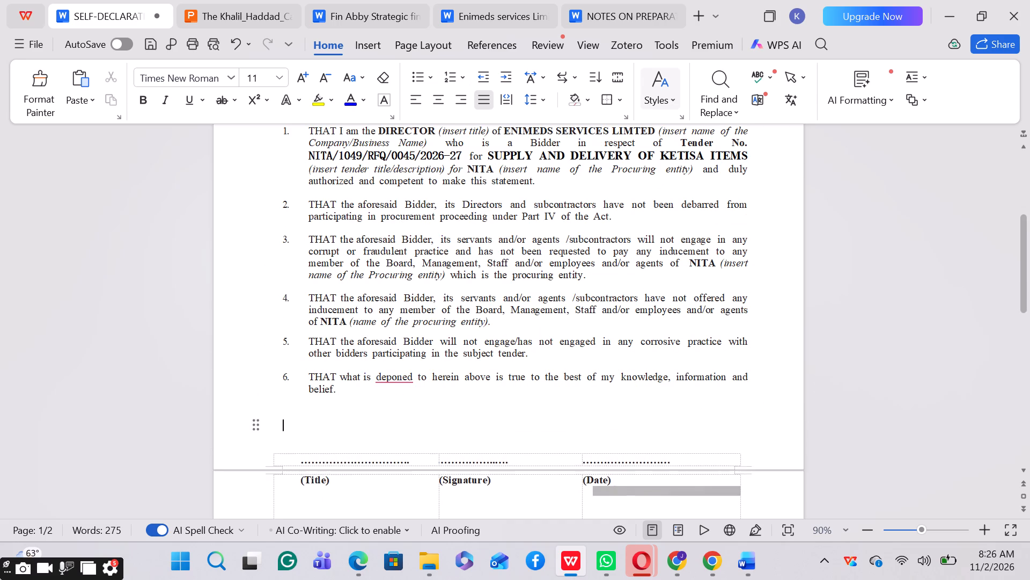
{"action": "key", "text": "Return"}
{"action": "key", "text": "Return"}
{"action": "key", "text": "Return"}
{"action": "key", "text": "Return"}
{"action": "key", "text": "Return"}
{"action": "key", "text": "Return"}
{"action": "key", "text": "Return"}
{"action": "key", "text": "Return"}
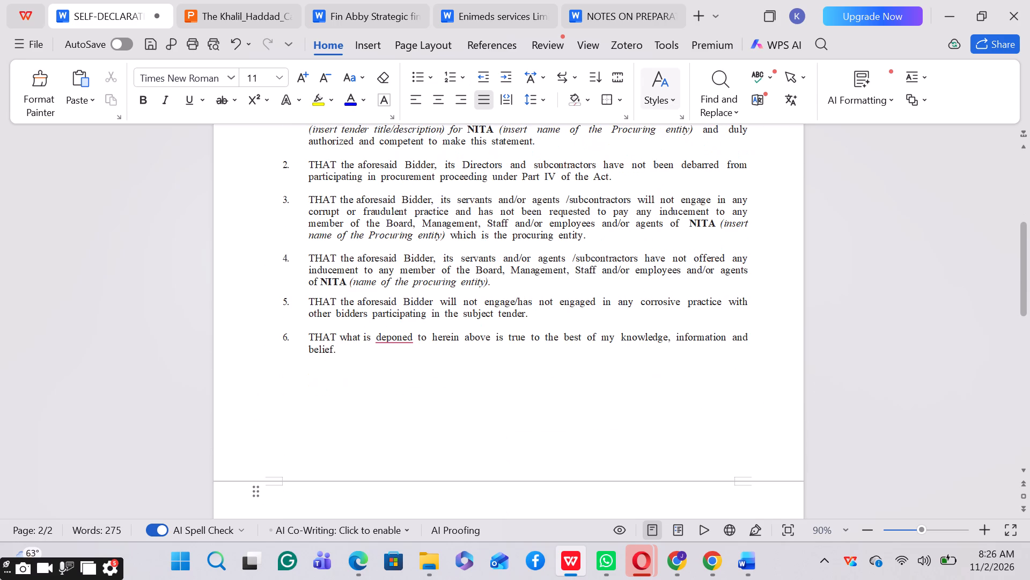
{"action": "scroll", "coordinate": [362, 393], "scroll_direction": "down", "scroll_amount": 3}
{"action": "scroll", "coordinate": [362, 393], "scroll_direction": "up", "scroll_amount": 2}
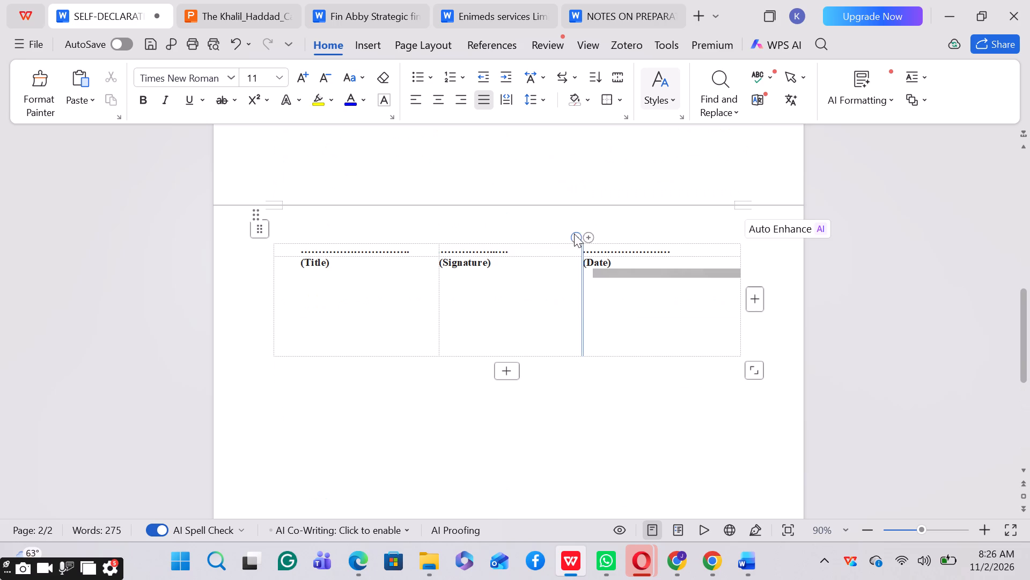
View the stamp image under (Date) in the full-screen preview and close it.
{"action": "left_click", "coordinate": [608, 271]}
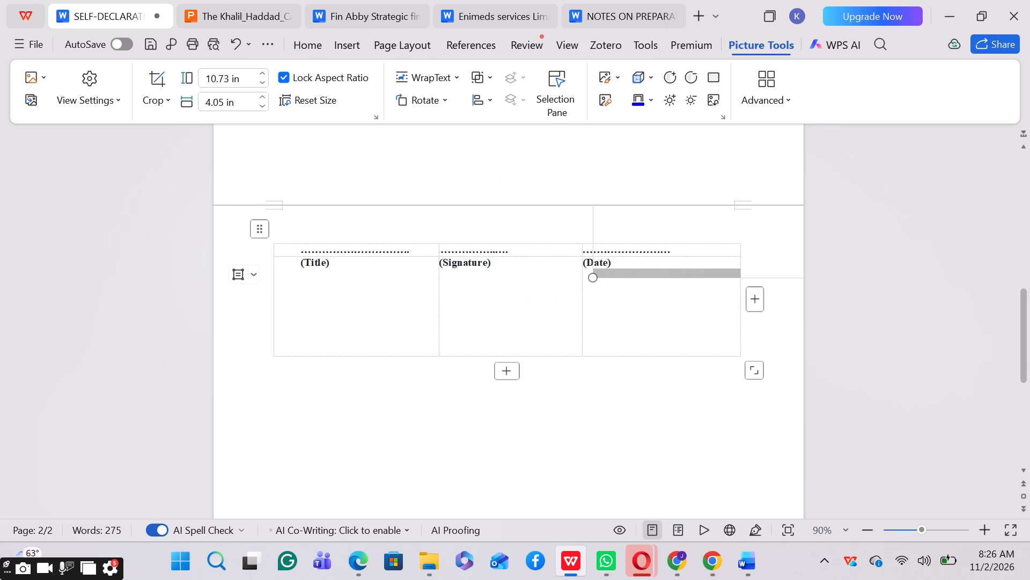
{"action": "left_click", "coordinate": [718, 278]}
{"action": "double_click", "coordinate": [701, 272]}
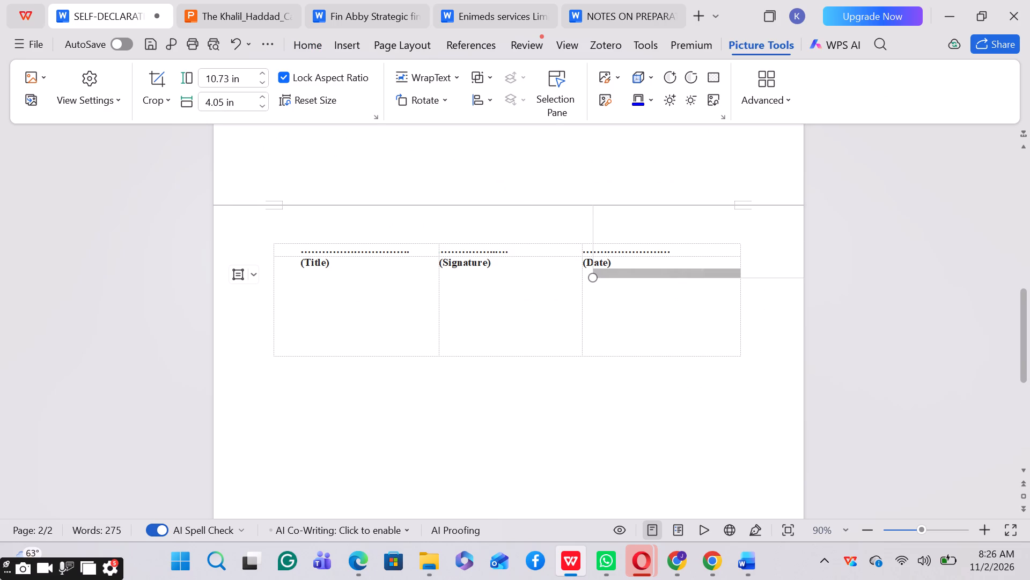
{"action": "left_click", "coordinate": [687, 277]}
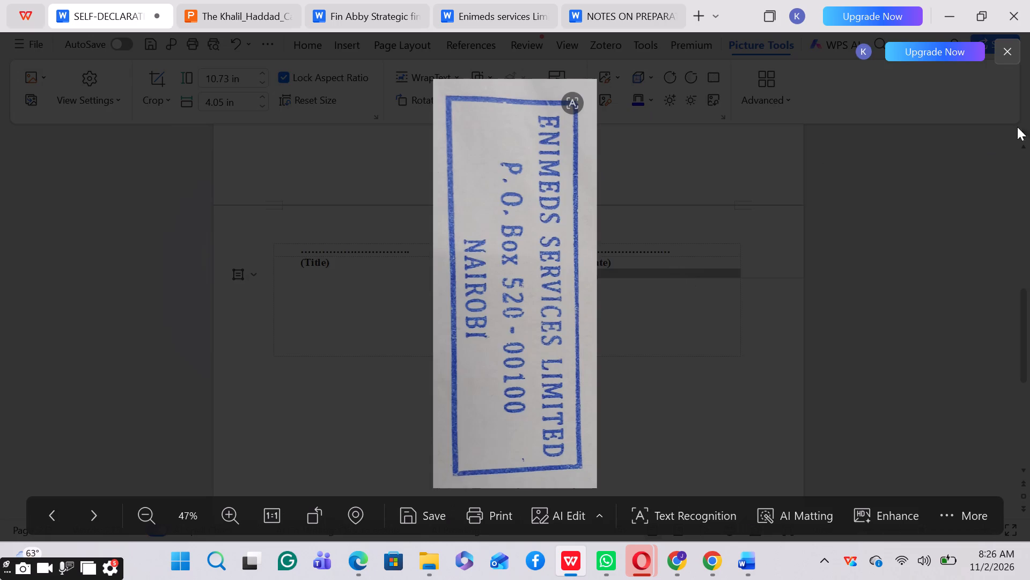
{"action": "left_click", "coordinate": [1011, 53]}
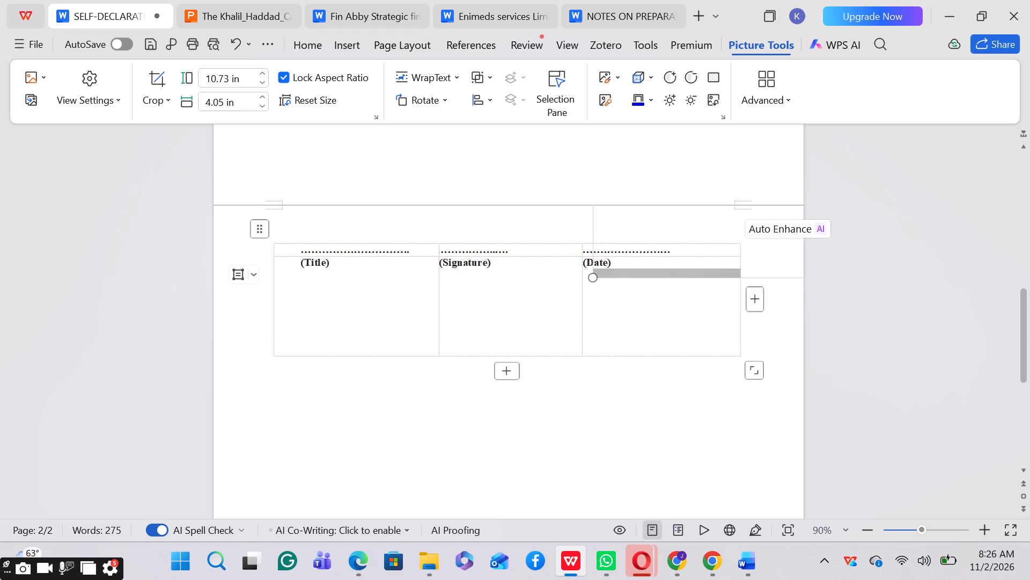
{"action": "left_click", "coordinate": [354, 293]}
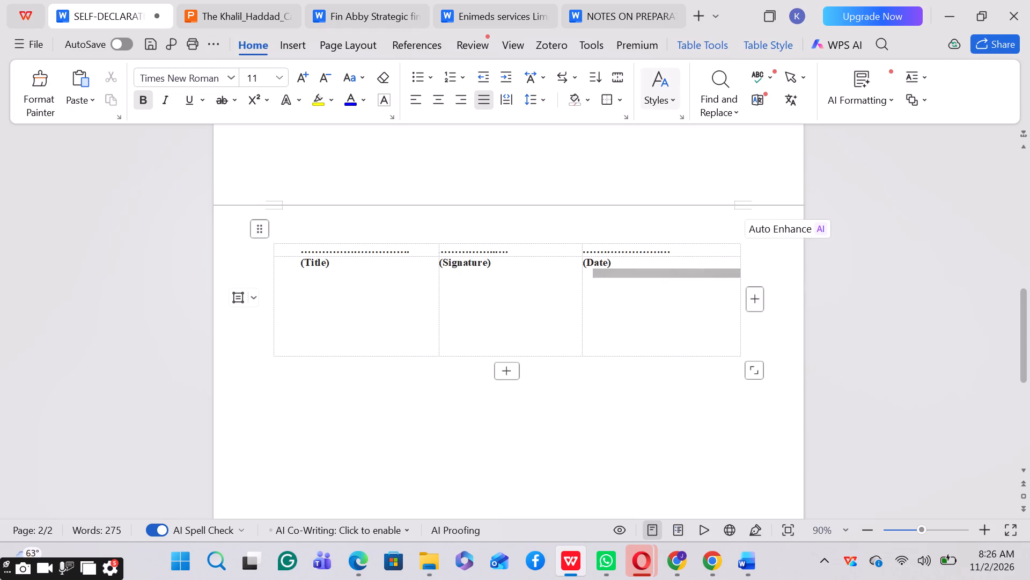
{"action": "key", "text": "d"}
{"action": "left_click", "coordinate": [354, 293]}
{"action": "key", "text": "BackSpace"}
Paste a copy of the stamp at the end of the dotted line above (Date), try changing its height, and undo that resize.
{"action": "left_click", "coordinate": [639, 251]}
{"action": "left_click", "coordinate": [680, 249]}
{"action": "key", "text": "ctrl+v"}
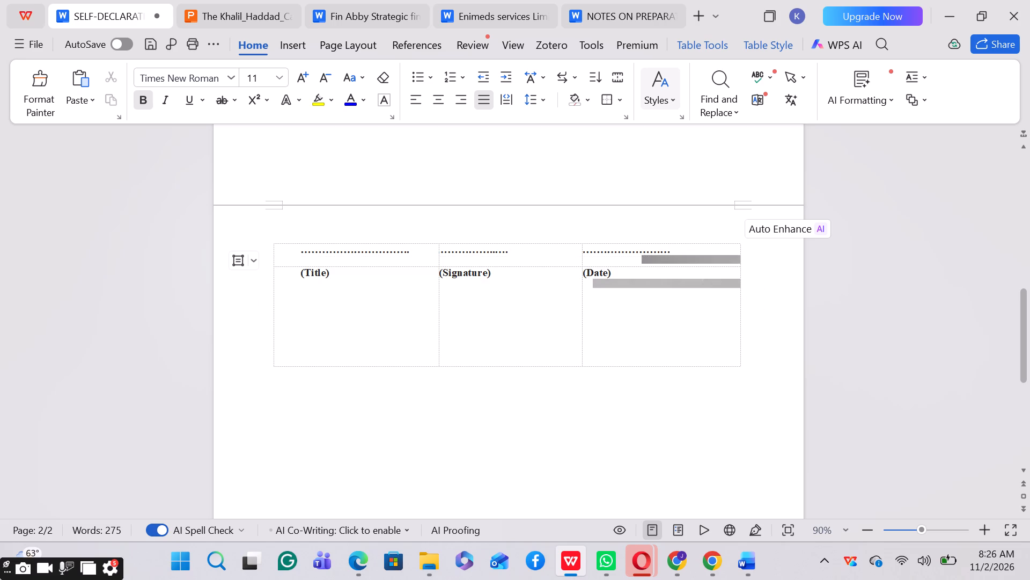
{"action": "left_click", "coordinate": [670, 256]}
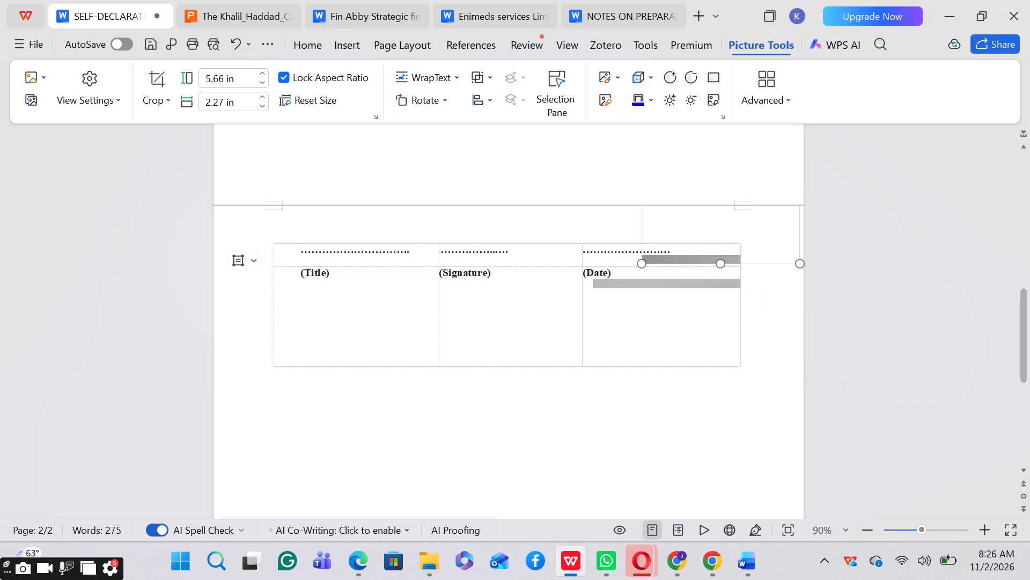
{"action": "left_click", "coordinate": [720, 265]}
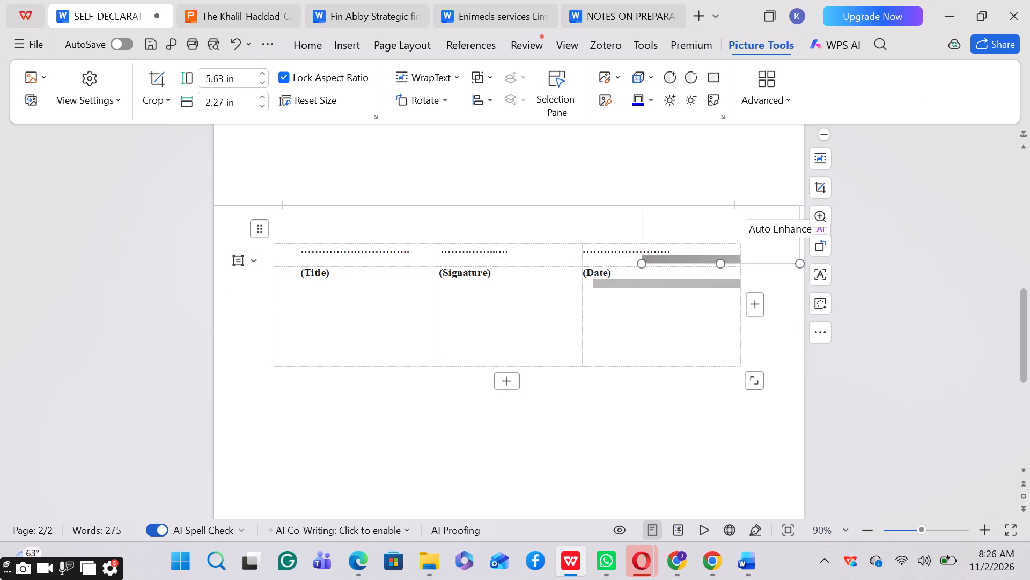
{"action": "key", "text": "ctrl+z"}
Delete the oversized stamp image under (Date) in the signature table.
{"action": "left_click", "coordinate": [620, 281]}
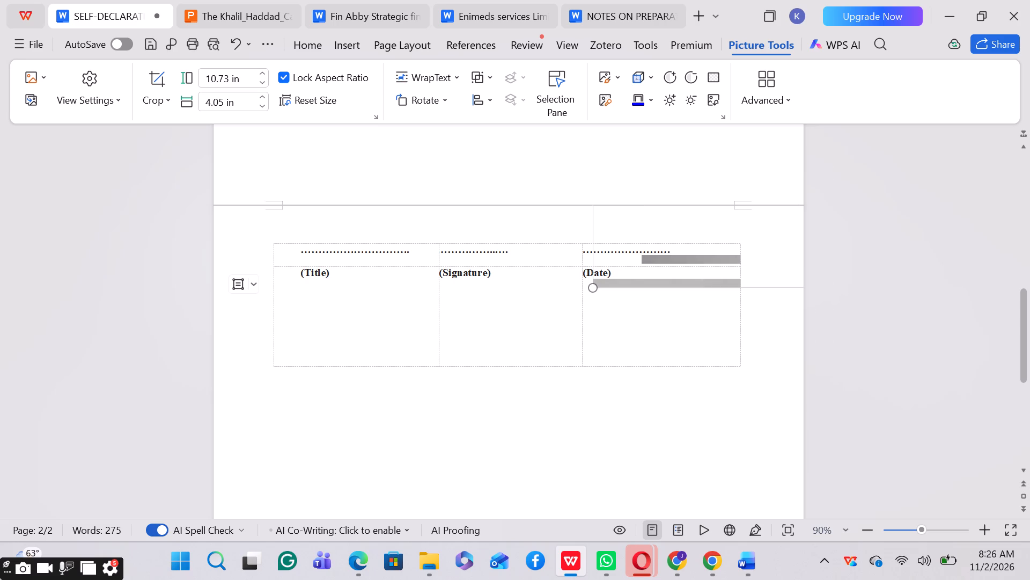
{"action": "left_click", "coordinate": [503, 254]}
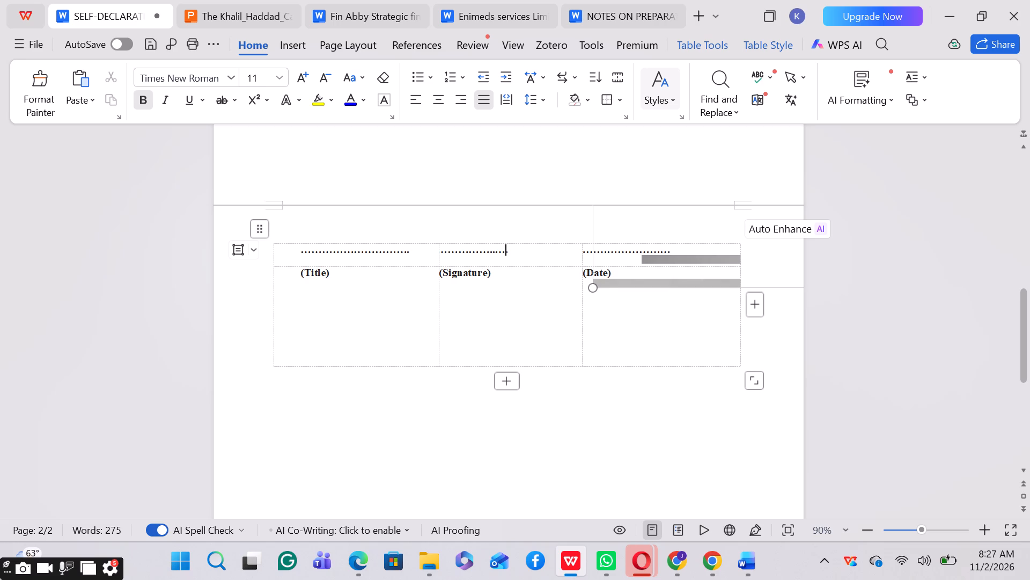
{"action": "left_click", "coordinate": [646, 286]}
{"action": "key", "text": "BackSpace"}
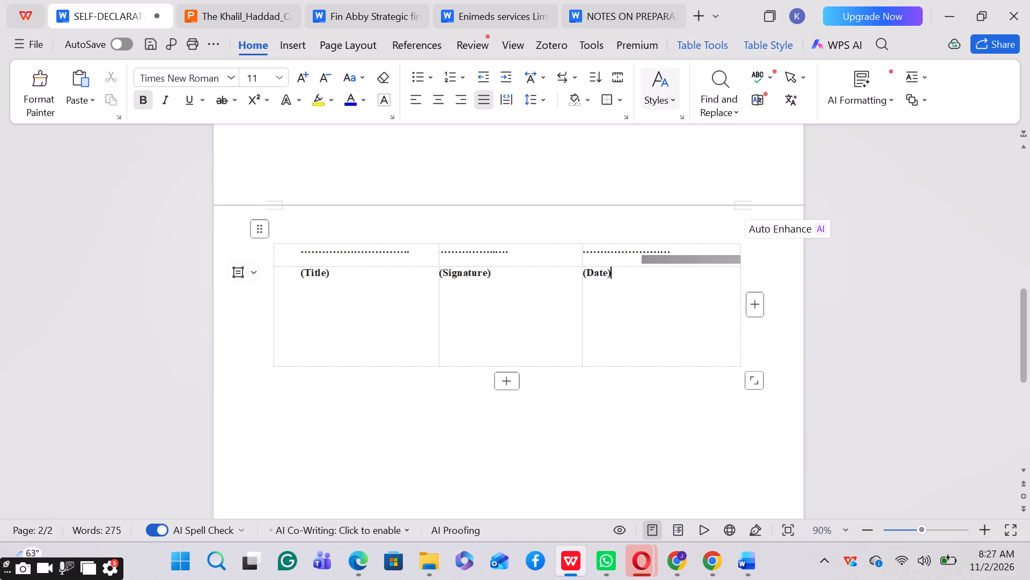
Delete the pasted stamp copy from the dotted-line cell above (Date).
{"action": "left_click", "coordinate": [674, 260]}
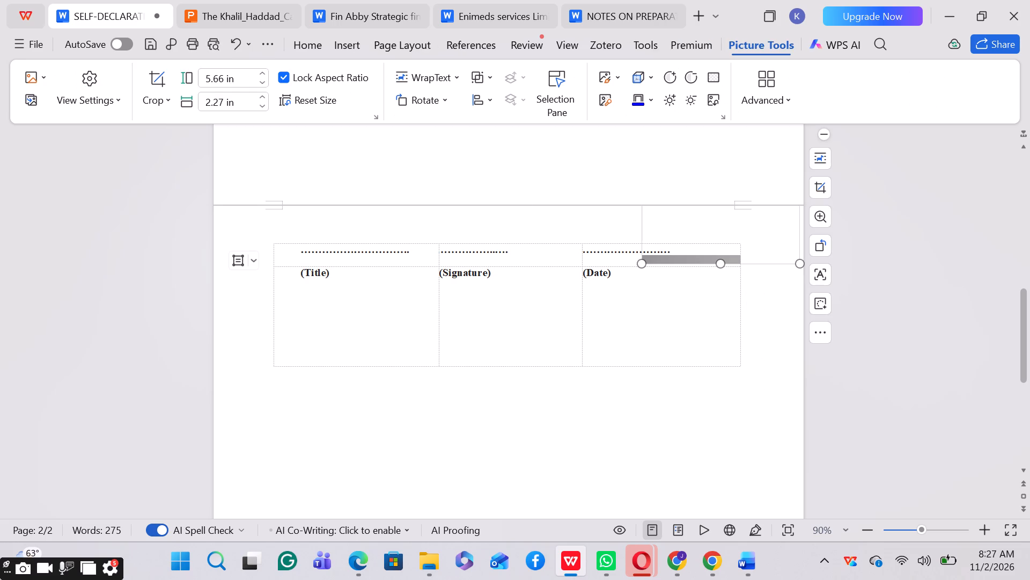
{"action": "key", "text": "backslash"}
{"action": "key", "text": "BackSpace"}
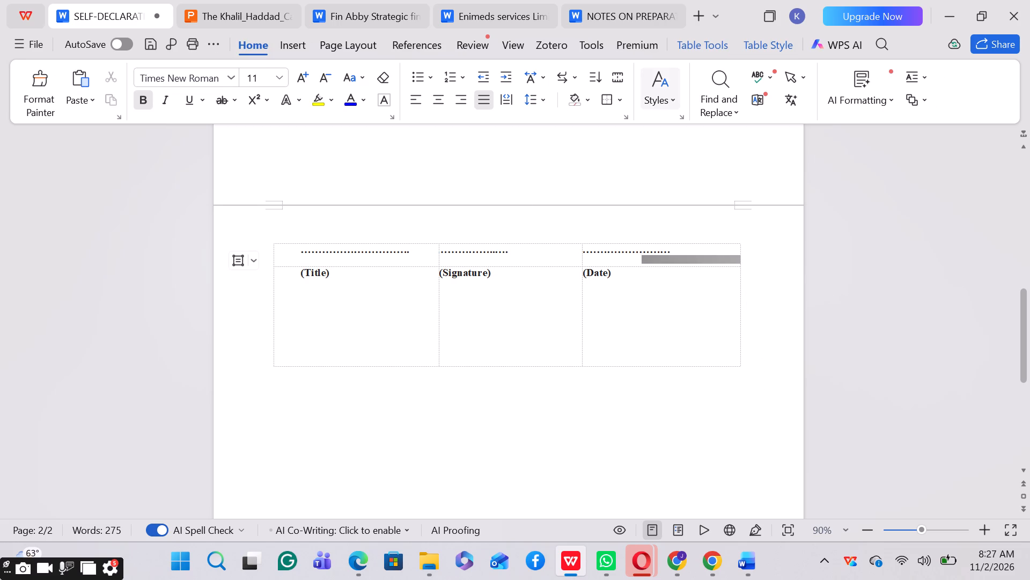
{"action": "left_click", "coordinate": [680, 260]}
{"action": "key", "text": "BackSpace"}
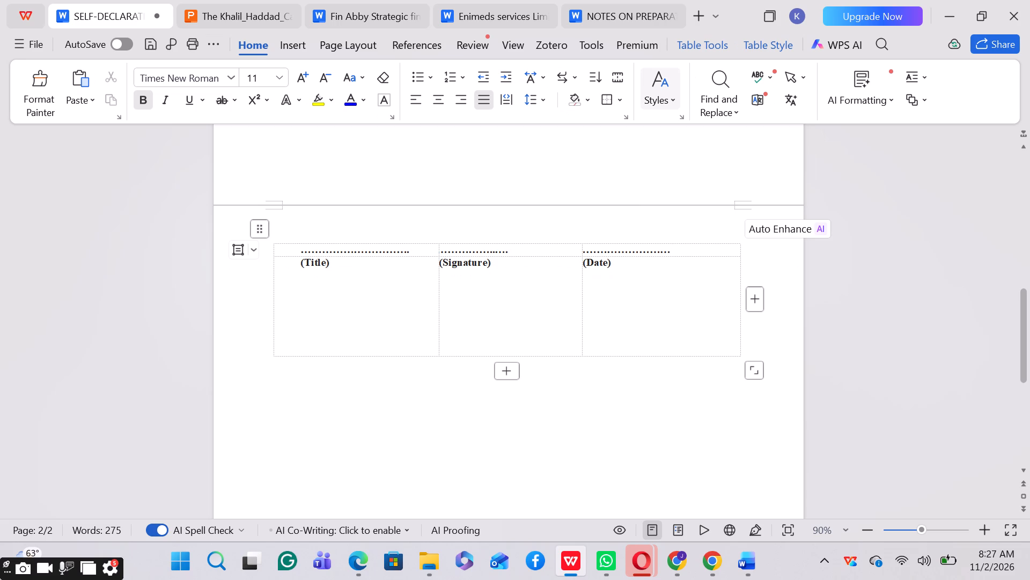
Paste the stamp image at the end of the dotted line above (Signature).
{"action": "left_click", "coordinate": [519, 254]}
{"action": "key", "text": "ctrl+v"}
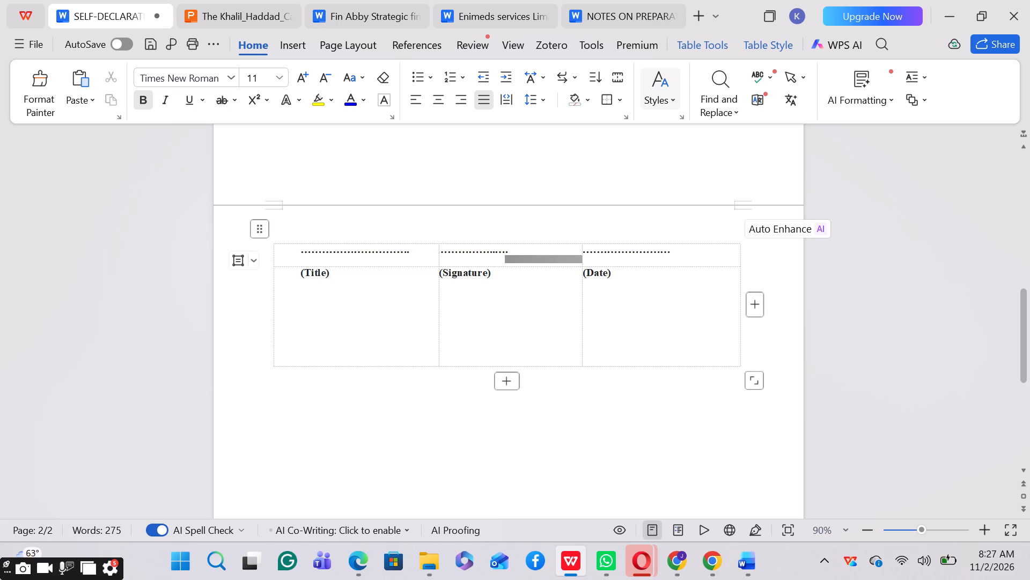
Replace the dotted line above (Title) in the signature table with "Director".
{"action": "left_click", "coordinate": [415, 254]}
{"action": "key", "text": "BackSpace"}
{"action": "key", "text": "BackSpace"}
{"action": "key", "text": "BackSpace"}
{"action": "key", "text": "BackSpace"}
{"action": "key", "text": "BackSpace"}
{"action": "key", "text": "BackSpace"}
{"action": "key", "text": "BackSpace"}
{"action": "key", "text": "BackSpace"}
{"action": "key", "text": "BackSpace"}
{"action": "key", "text": "BackSpace"}
{"action": "key", "text": "BackSpace"}
{"action": "key", "text": "BackSpace"}
{"action": "key", "text": "BackSpace"}
{"action": "key", "text": "BackSpace"}
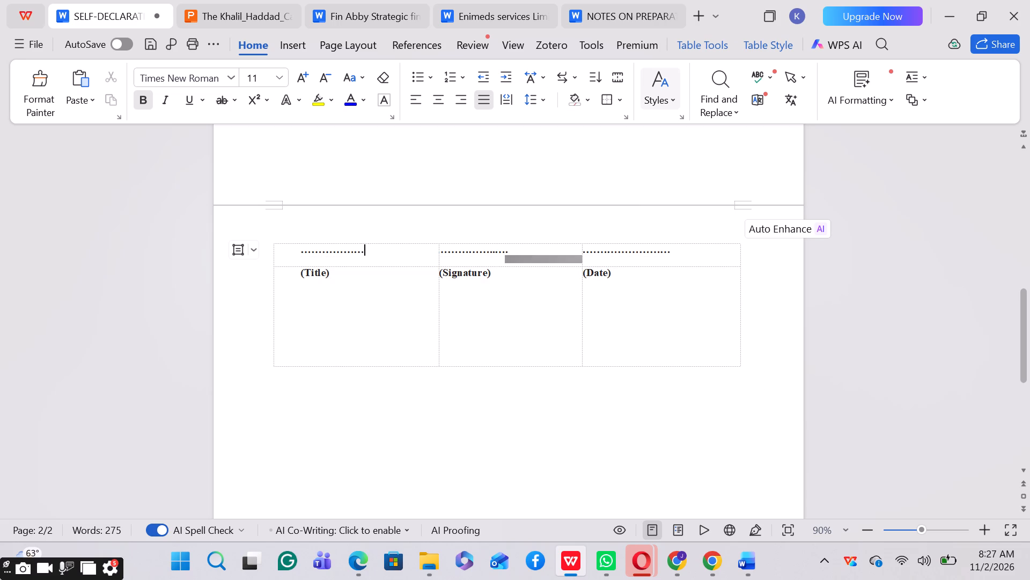
{"action": "key", "text": "space"}
{"action": "type", "text": "Di"}
{"action": "type", "text": "rector"}
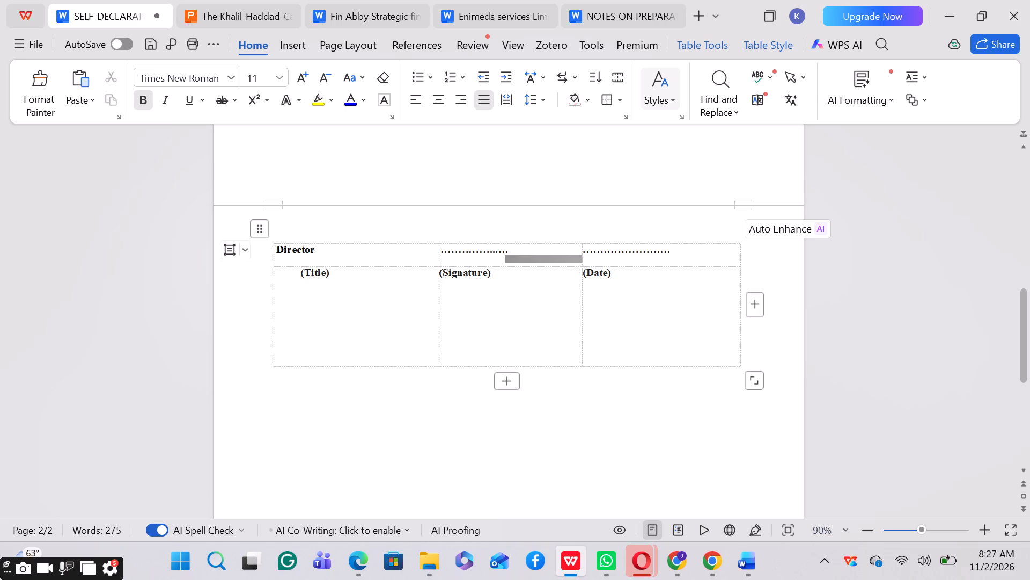
Replace the dotted line above (Date) in the signature table with the date 02/11/2026.
{"action": "left_click", "coordinate": [680, 254]}
{"action": "key", "text": "BackSpace"}
{"action": "key", "text": "BackSpace"}
{"action": "key", "text": "BackSpace"}
{"action": "key", "text": "BackSpace"}
{"action": "key", "text": "BackSpace"}
{"action": "key", "text": "BackSpace"}
{"action": "key", "text": "BackSpace"}
{"action": "key", "text": "BackSpace"}
{"action": "key", "text": "BackSpace"}
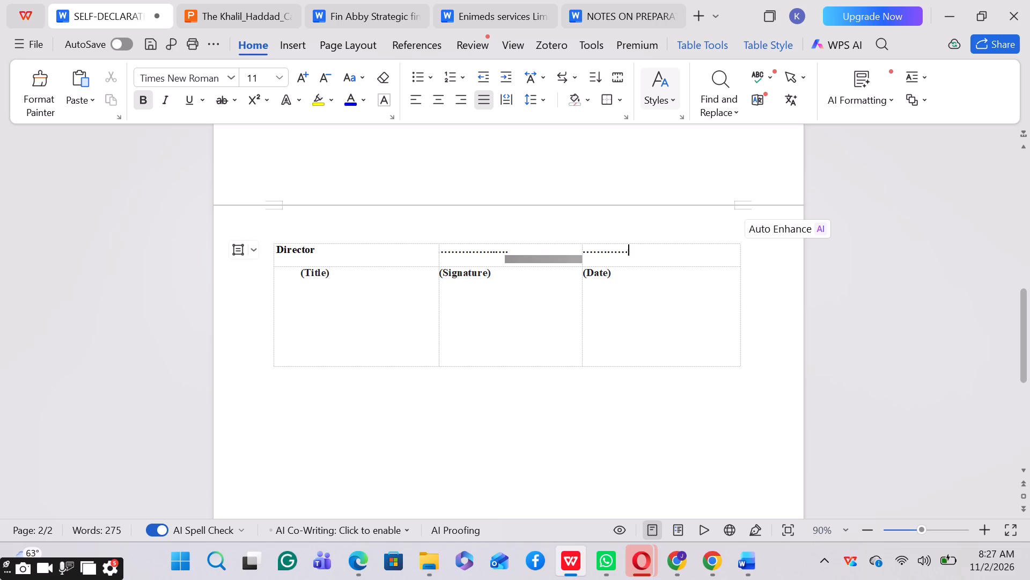
{"action": "key", "text": "BackSpace"}
{"action": "key", "text": "BackSpace"}
{"action": "key", "text": "space"}
{"action": "type", "text": "11"}
{"action": "key", "text": "slash"}
{"action": "key", "text": "BackSpace"}
{"action": "key", "text": "BackSpace"}
{"action": "key", "text": "BackSpace"}
{"action": "type", "text": "02"}
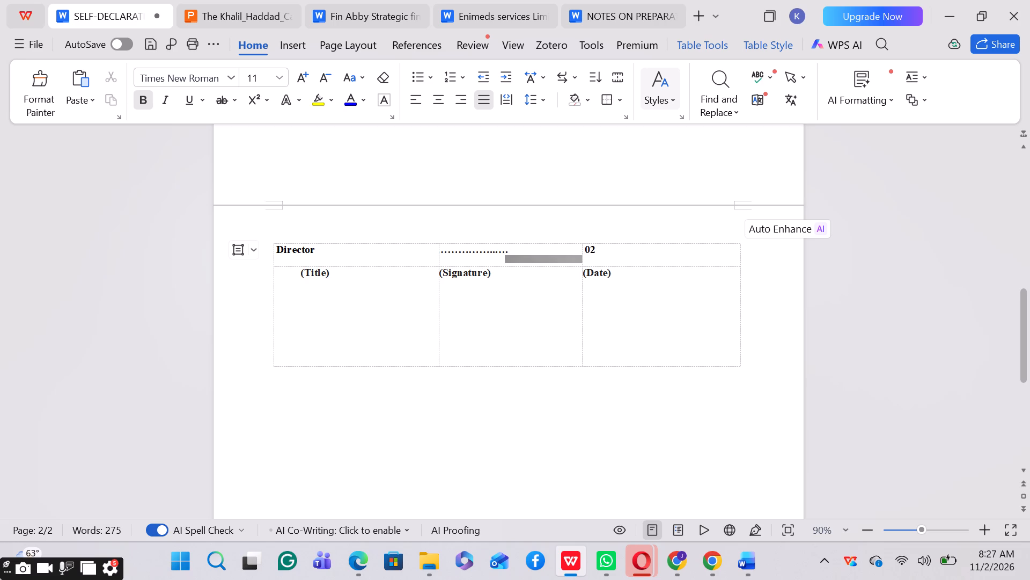
{"action": "type", "text": "/22"}
{"action": "key", "text": "BackSpace"}
{"action": "key", "text": "BackSpace"}
{"action": "type", "text": "11/202"}
{"action": "key", "text": "6"}
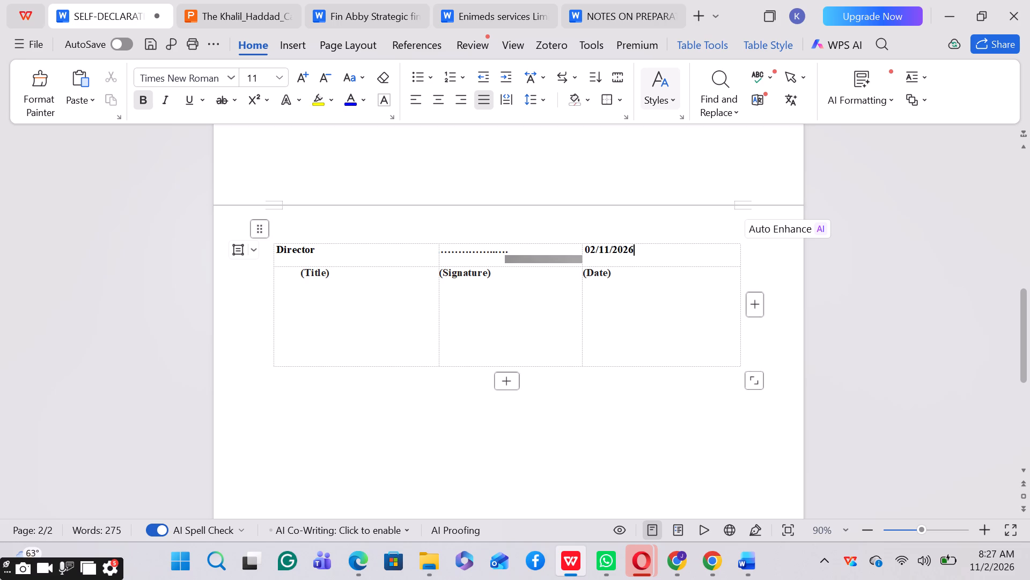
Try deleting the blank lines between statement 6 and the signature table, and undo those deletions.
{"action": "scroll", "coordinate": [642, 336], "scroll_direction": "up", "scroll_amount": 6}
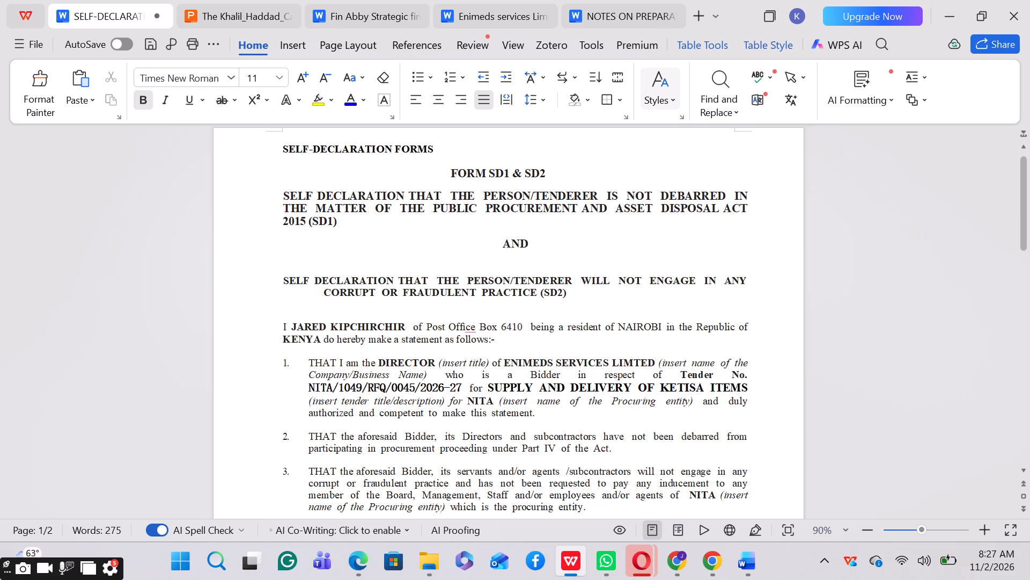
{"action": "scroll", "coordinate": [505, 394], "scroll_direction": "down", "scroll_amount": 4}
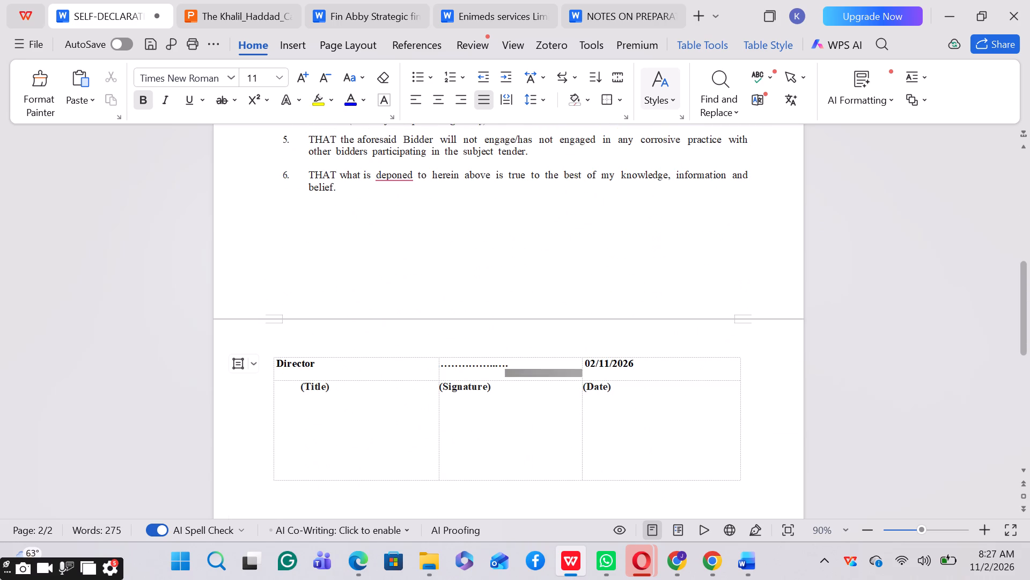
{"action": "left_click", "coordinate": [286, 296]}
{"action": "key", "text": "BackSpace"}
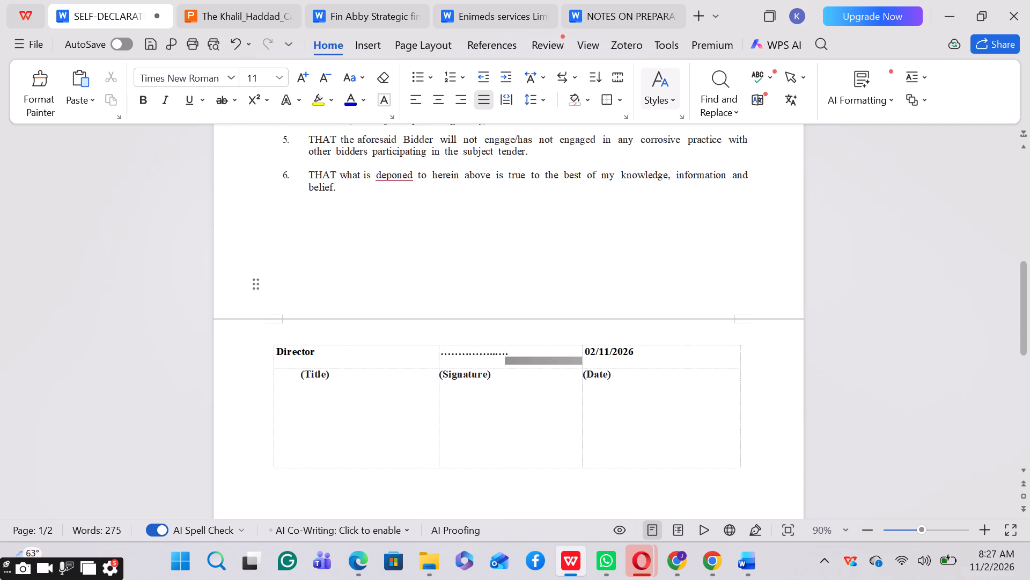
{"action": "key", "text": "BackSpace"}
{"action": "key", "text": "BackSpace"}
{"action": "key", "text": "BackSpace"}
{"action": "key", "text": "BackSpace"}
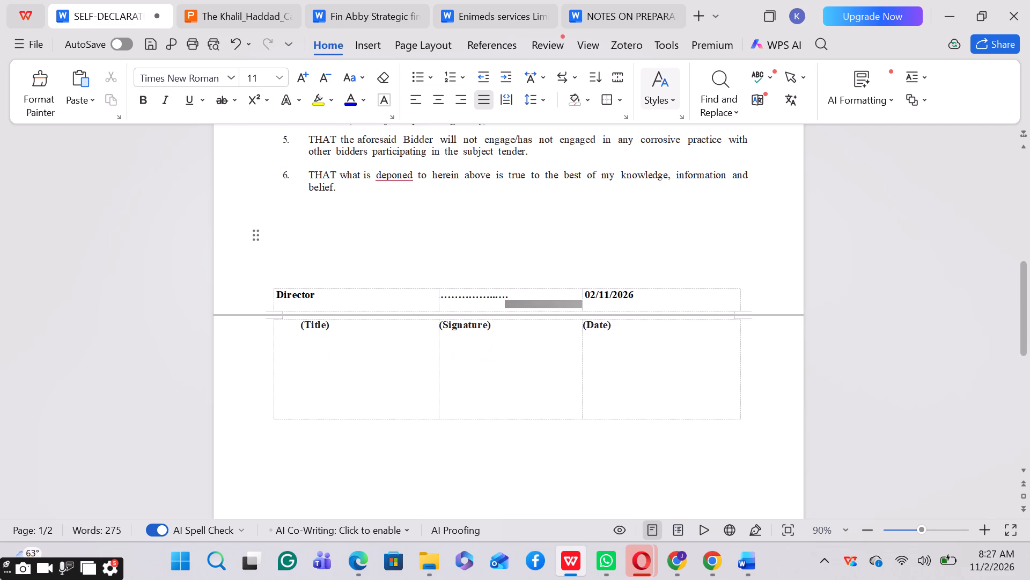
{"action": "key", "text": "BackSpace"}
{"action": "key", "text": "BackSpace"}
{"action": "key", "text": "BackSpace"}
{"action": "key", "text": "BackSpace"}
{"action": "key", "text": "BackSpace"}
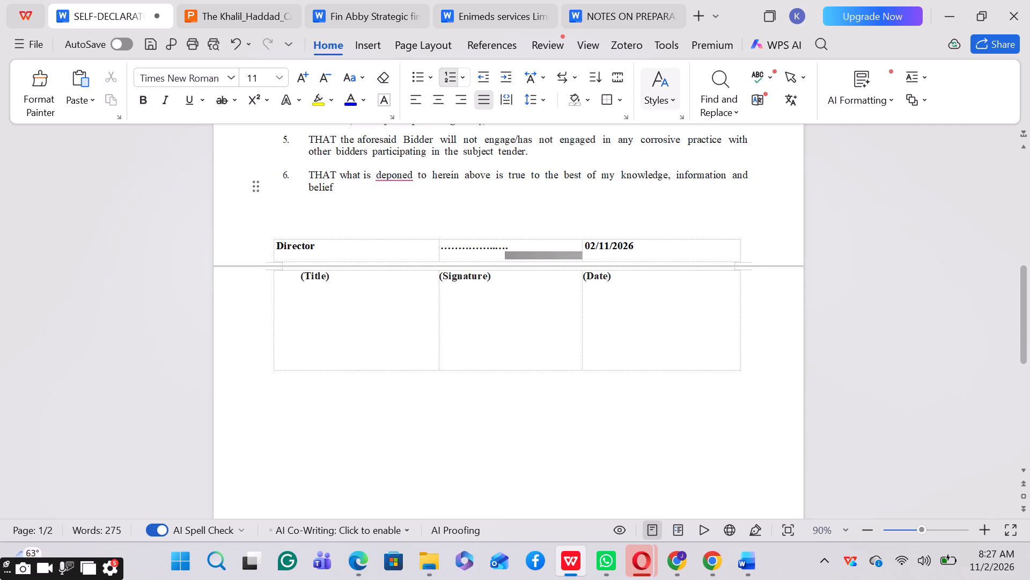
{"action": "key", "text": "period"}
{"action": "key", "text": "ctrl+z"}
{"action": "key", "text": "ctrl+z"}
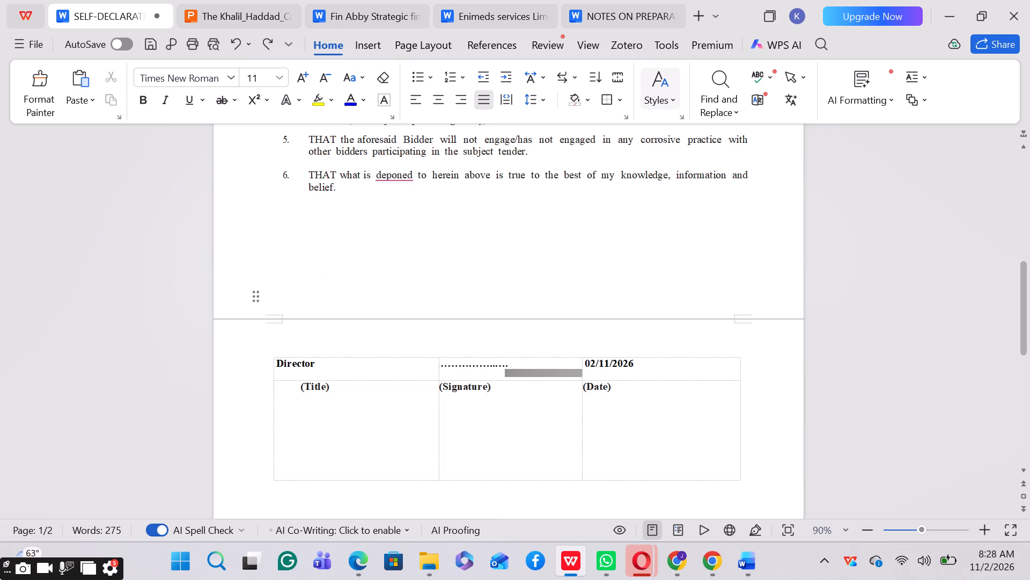
Delete the surplus blank lines between statement 6 and the signature table to move the table up directly below the statement.
{"action": "key", "text": "BackSpace"}
{"action": "key", "text": "Down"}
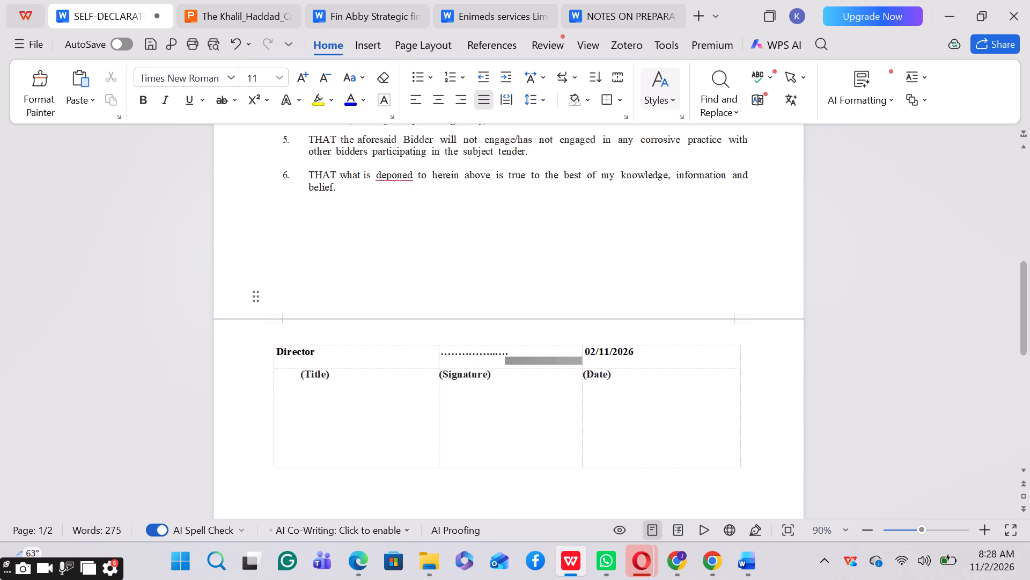
{"action": "key", "text": "BackSpace"}
{"action": "key", "text": "BackSpace"}
{"action": "key", "text": "BackSpace"}
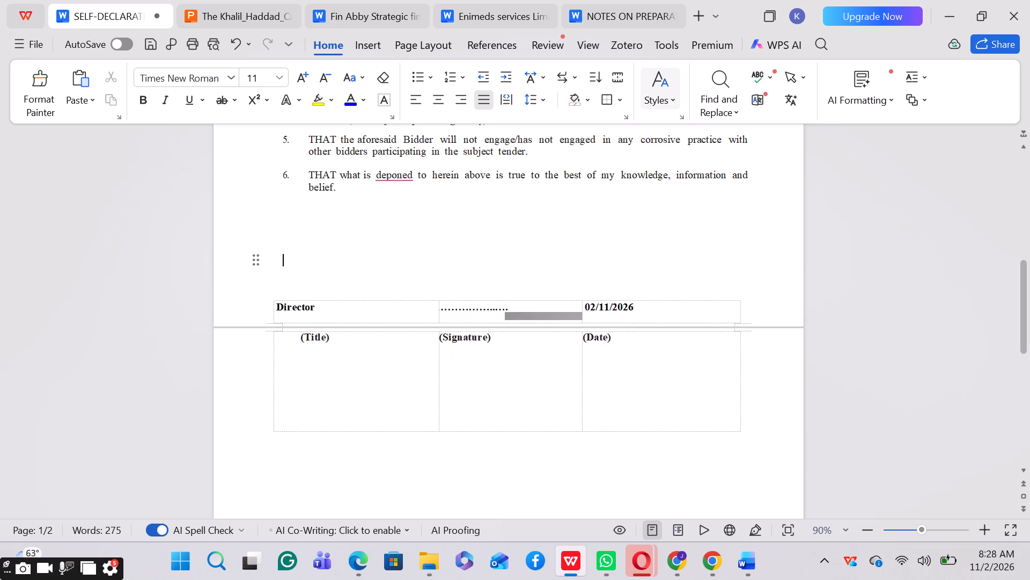
{"action": "key", "text": "BackSpace"}
{"action": "key", "text": "BackSpace"}
{"action": "key", "text": "BackSpace"}
{"action": "key", "text": "BackSpace"}
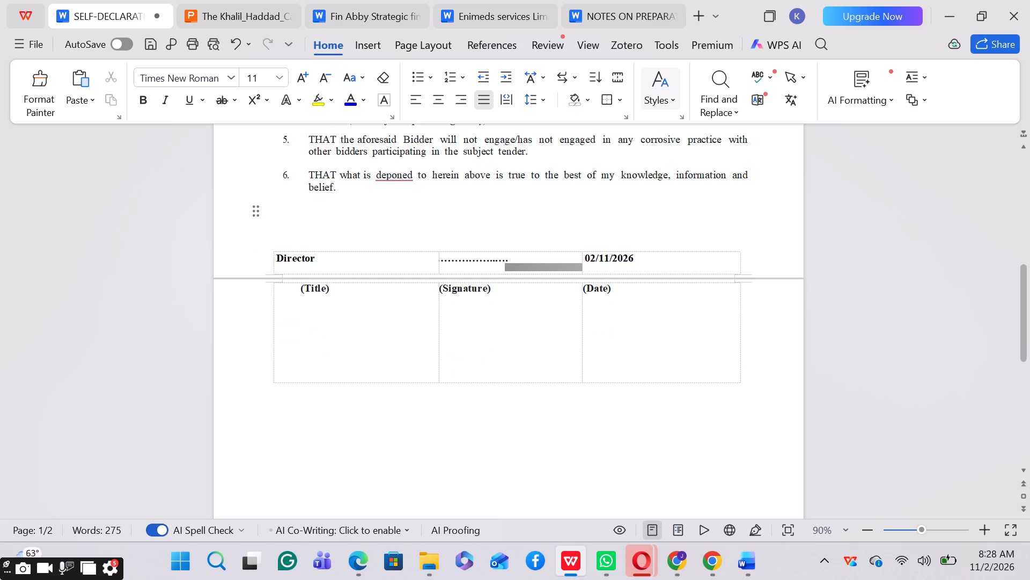
{"action": "key", "text": "Down"}
{"action": "key", "text": "Down"}
{"action": "key", "text": "BackSpace"}
{"action": "key", "text": "BackSpace"}
{"action": "key", "text": "BackSpace"}
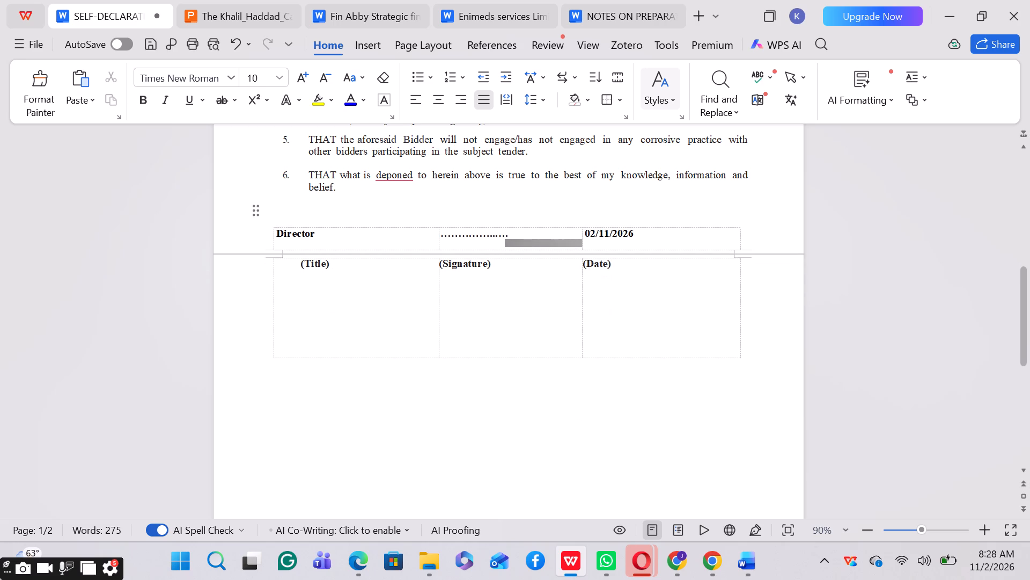
{"action": "key", "text": "Down"}
{"action": "left_click", "coordinate": [316, 214]}
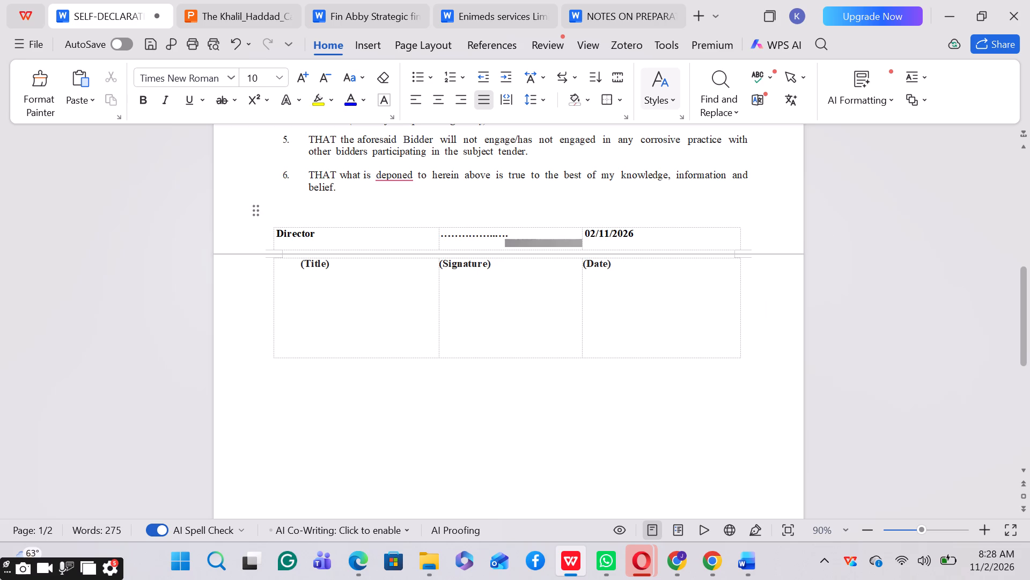
{"action": "key", "text": "BackSpace"}
{"action": "key", "text": "Down"}
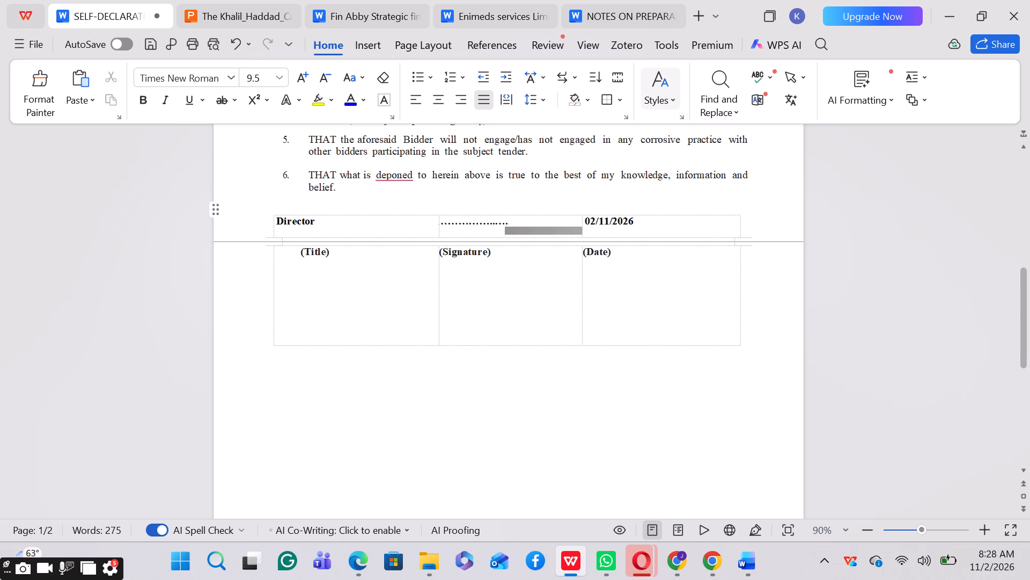
{"action": "key", "text": "Up"}
Return to the start of the self-declaration form and save the document.
{"action": "scroll", "coordinate": [316, 214], "scroll_direction": "up", "scroll_amount": 1}
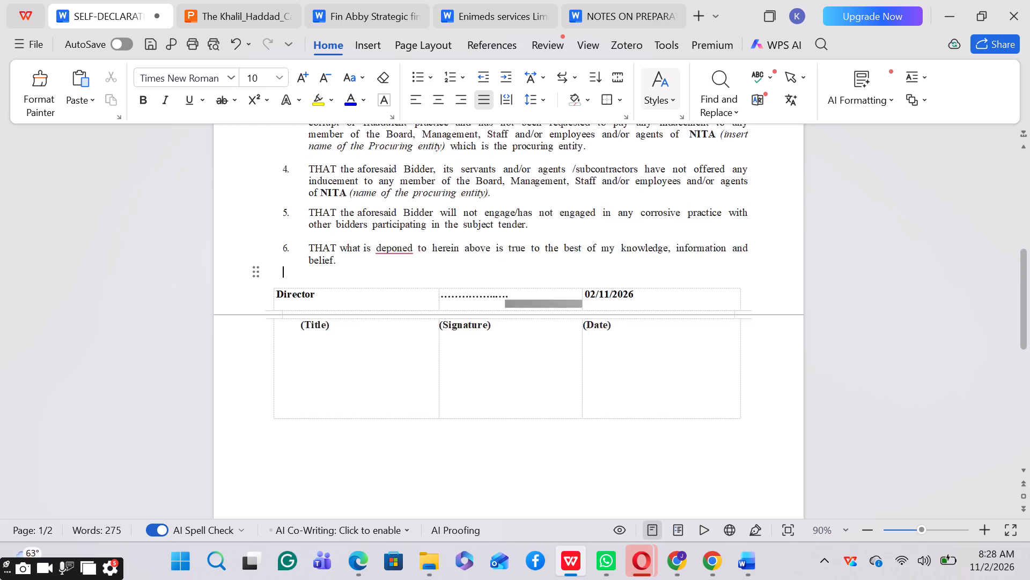
{"action": "scroll", "coordinate": [316, 214], "scroll_direction": "up", "scroll_amount": 7}
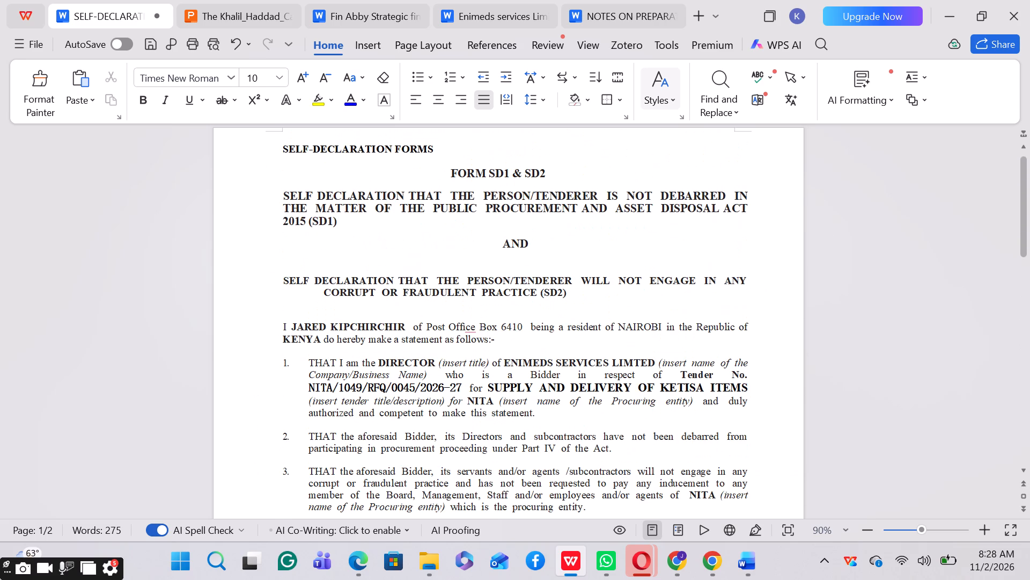
{"action": "key", "text": "ctrl+s"}
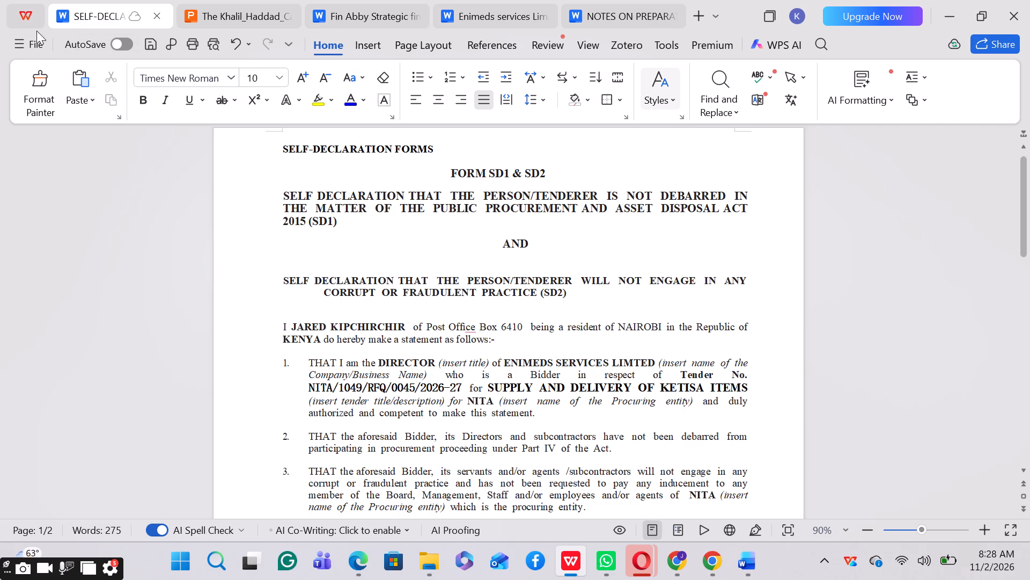
Start a Save As of the completed self-declaration form.
{"action": "left_click", "coordinate": [25, 44]}
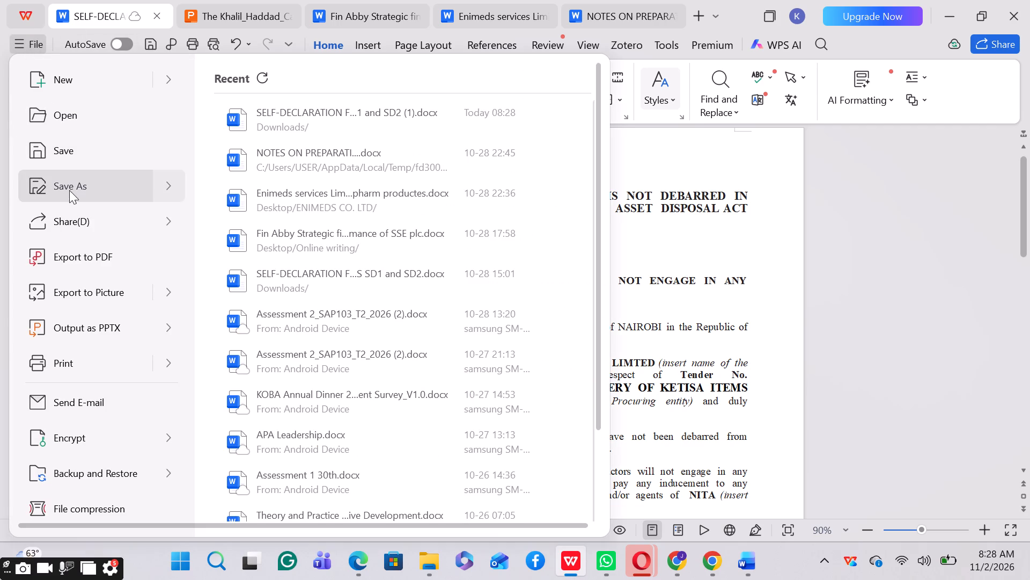
Save a copy of the self-declaration form to the Desktop as SELF-DECLARATION FORMS SD1 and SD2 (1).docx.
{"action": "left_click", "coordinate": [74, 194]}
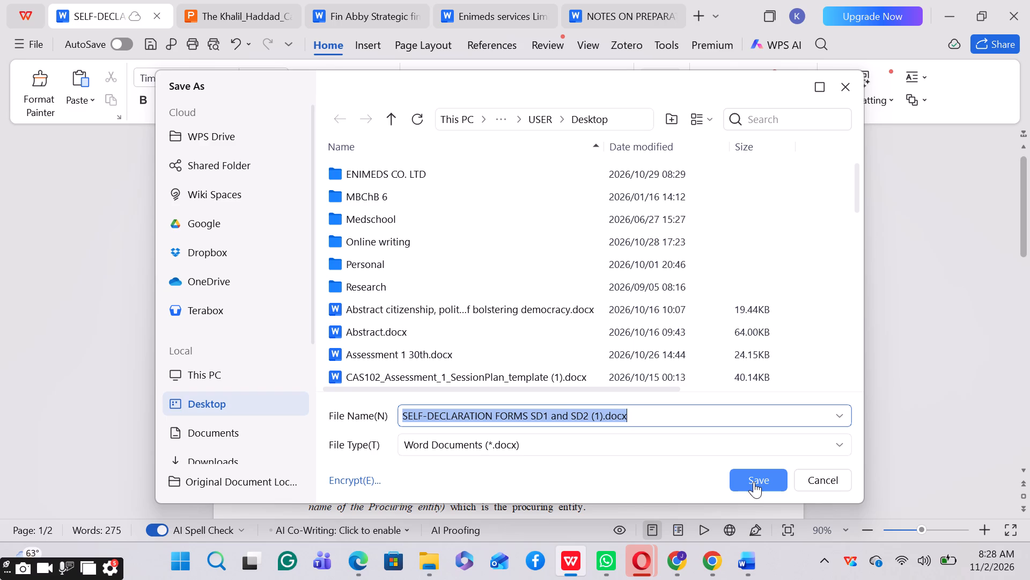
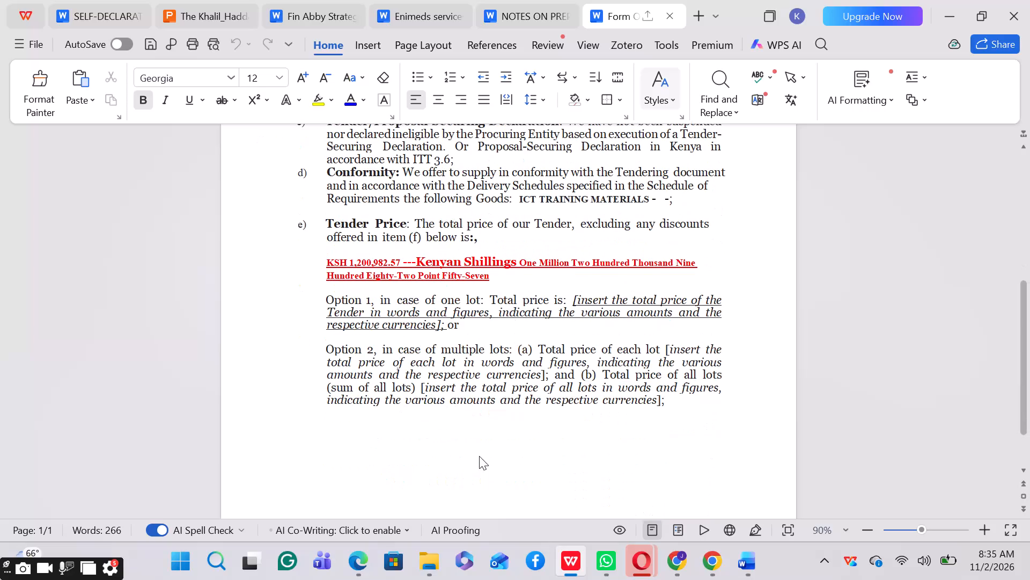
Review the Form of Tender for the ICT training materials, from the heading details through the tender price clause and its options.
{"action": "scroll", "coordinate": [479, 456], "scroll_direction": "down", "scroll_amount": 2}
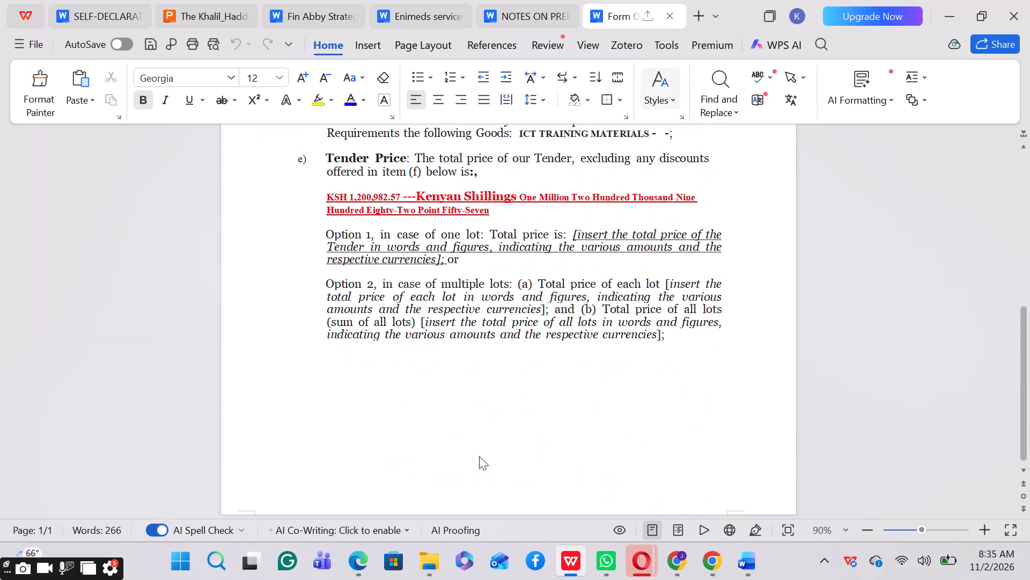
{"action": "scroll", "coordinate": [479, 456], "scroll_direction": "down", "scroll_amount": 3}
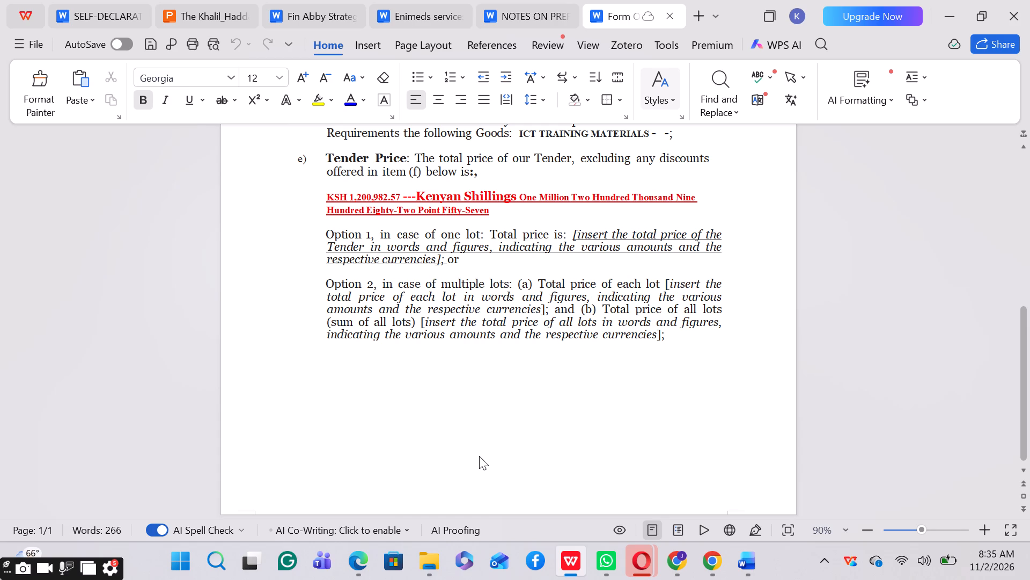
{"action": "scroll", "coordinate": [479, 456], "scroll_direction": "up", "scroll_amount": 10}
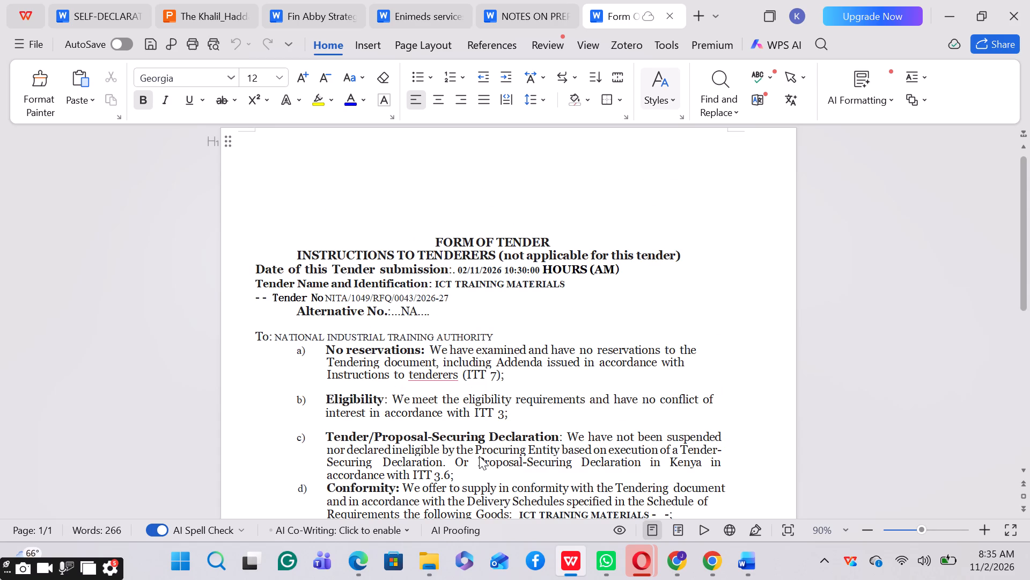
{"action": "scroll", "coordinate": [479, 456], "scroll_direction": "down", "scroll_amount": 5}
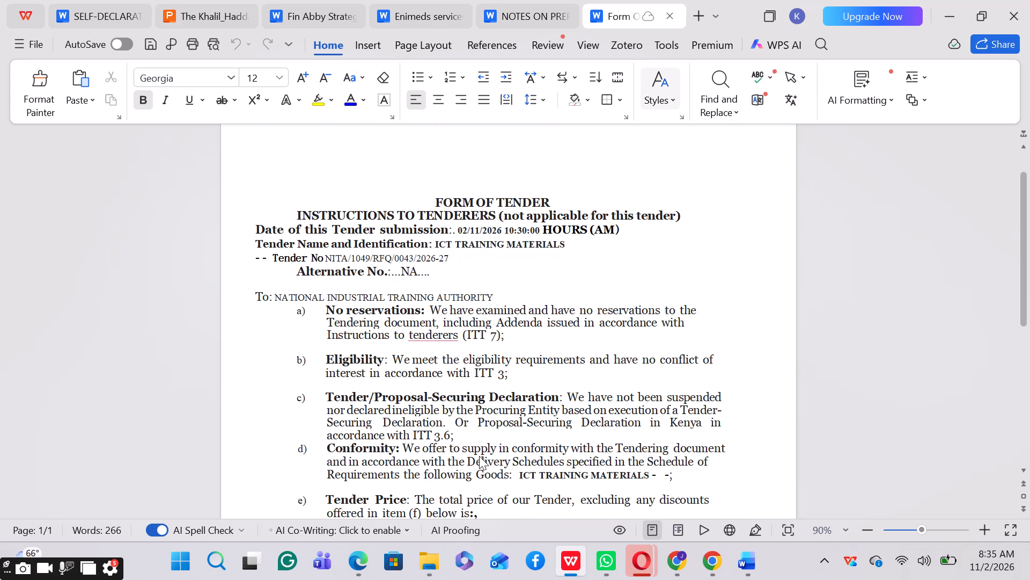
{"action": "scroll", "coordinate": [479, 456], "scroll_direction": "down", "scroll_amount": 2}
{"action": "scroll", "coordinate": [479, 456], "scroll_direction": "up", "scroll_amount": 3}
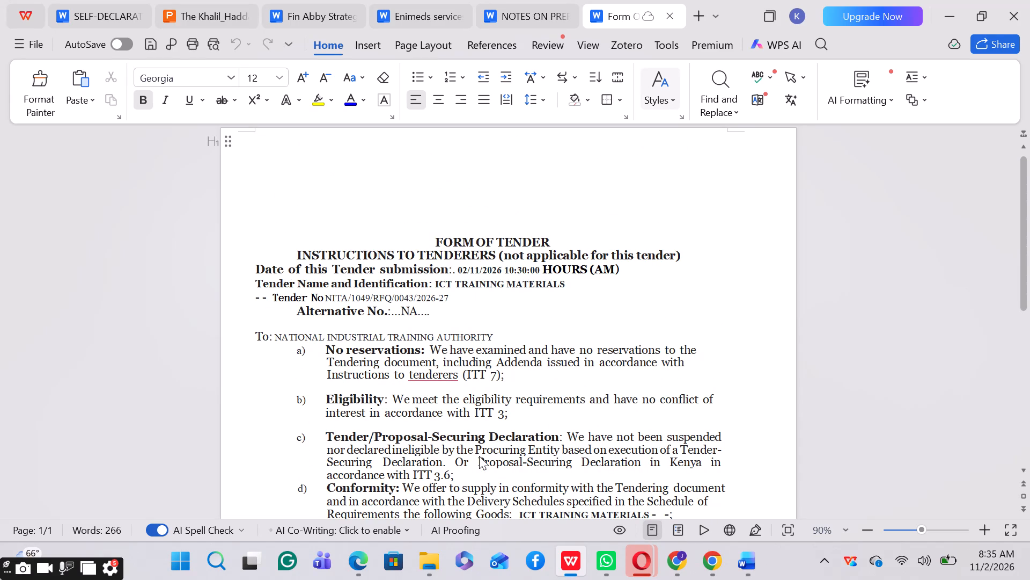
Replace the tender price figure in item e) of the Form of Tender with 270,000.00 after KSH.
{"action": "scroll", "coordinate": [479, 456], "scroll_direction": "down", "scroll_amount": 3}
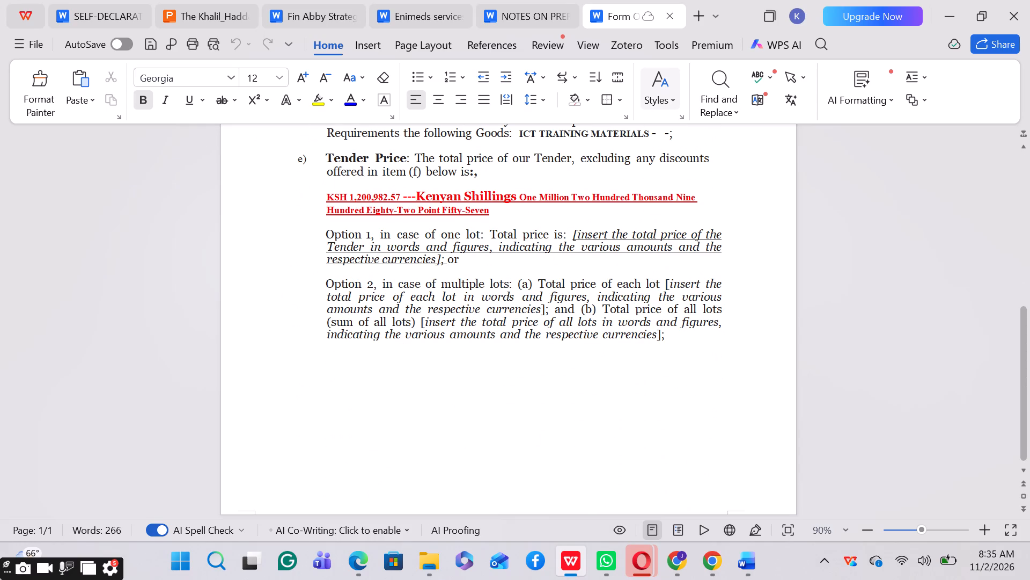
{"action": "left_click", "coordinate": [401, 199]}
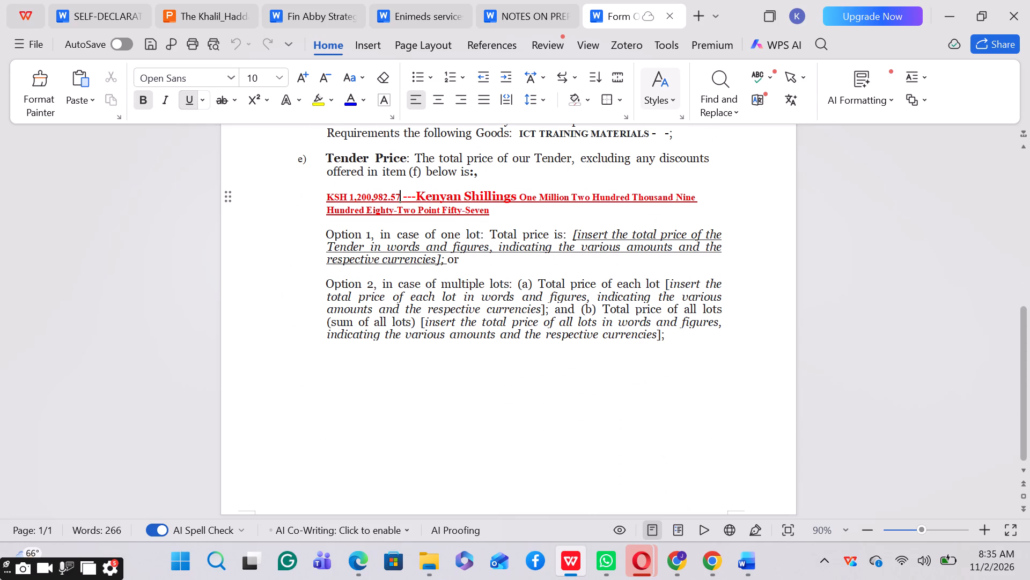
{"action": "key", "text": "BackSpace"}
{"action": "key", "text": "BackSpace"}
{"action": "key", "text": "BackSpace"}
{"action": "key", "text": "BackSpace"}
{"action": "key", "text": "BackSpace"}
{"action": "key", "text": "BackSpace"}
{"action": "key", "text": "BackSpace"}
{"action": "key", "text": "BackSpace"}
{"action": "key", "text": "BackSpace"}
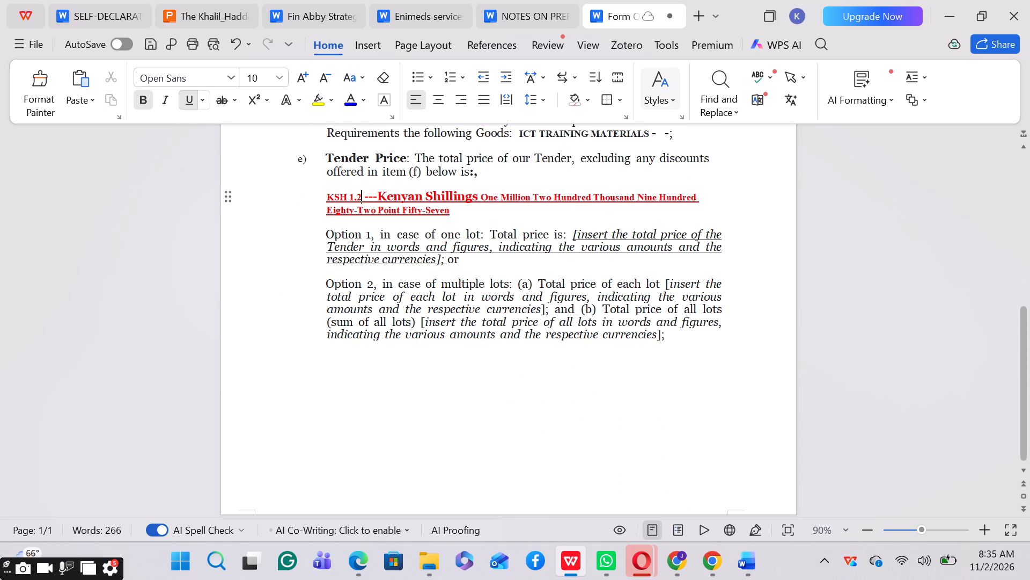
{"action": "key", "text": "BackSpace"}
{"action": "key", "text": "BackSpace"}
{"action": "key", "text": "BackSpace"}
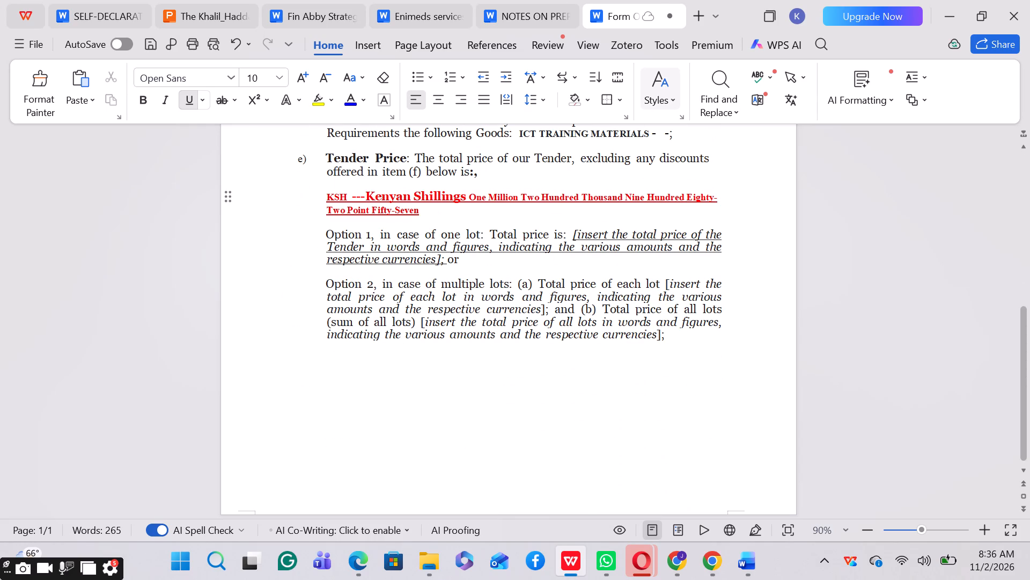
{"action": "type", "text": "270"}
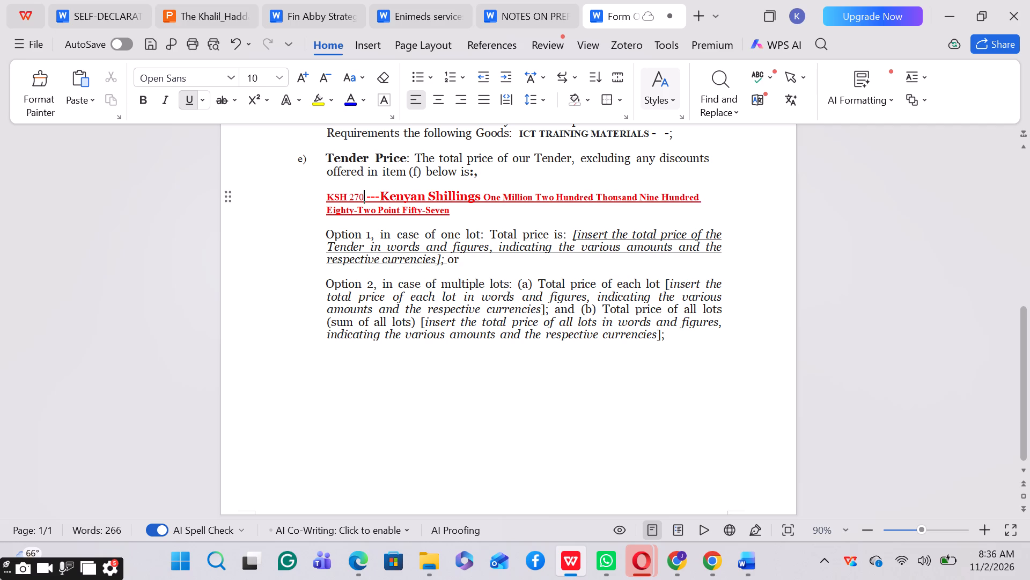
{"action": "type", "text": ",000"}
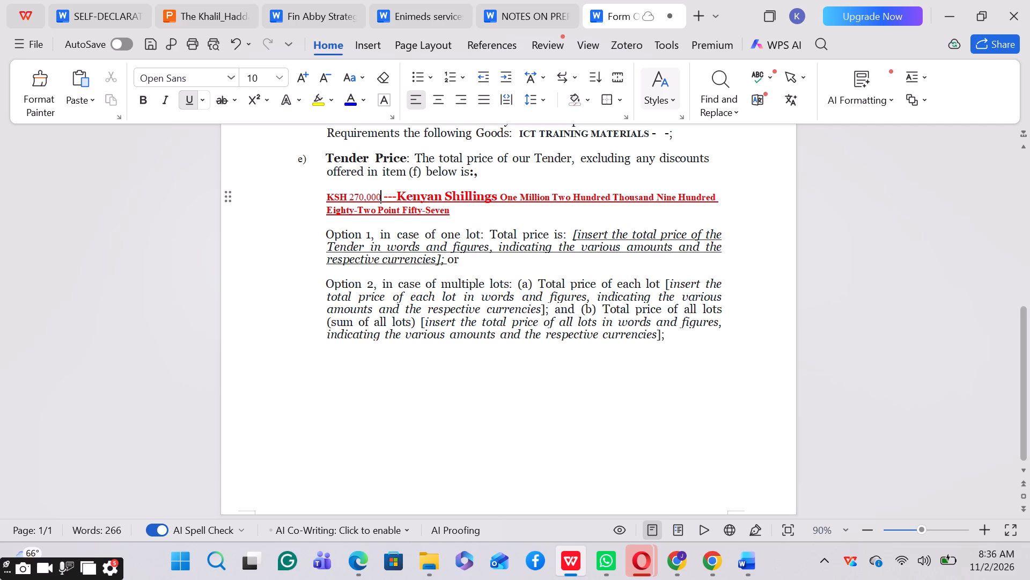
{"action": "key", "text": "period"}
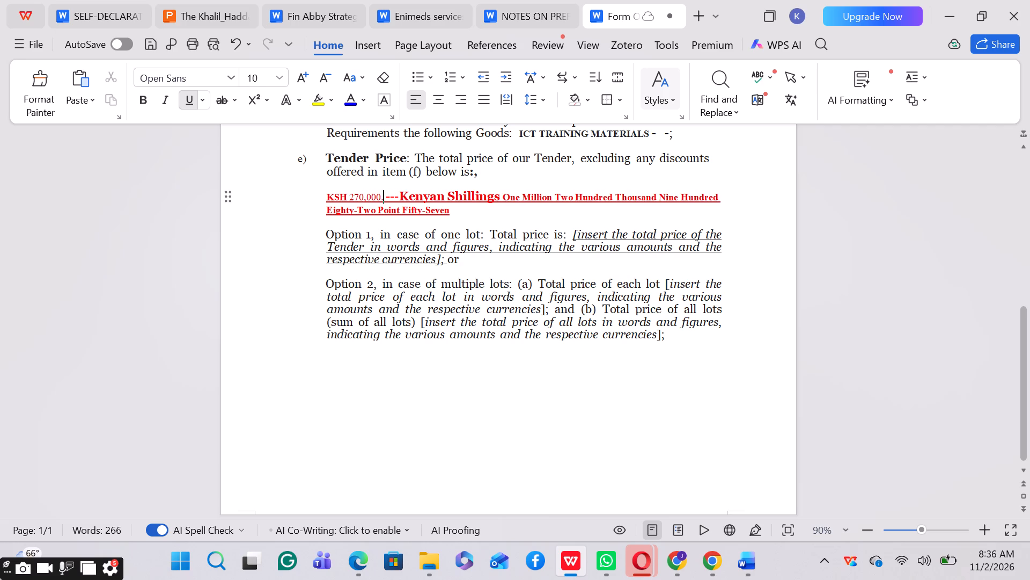
{"action": "type", "text": "00"}
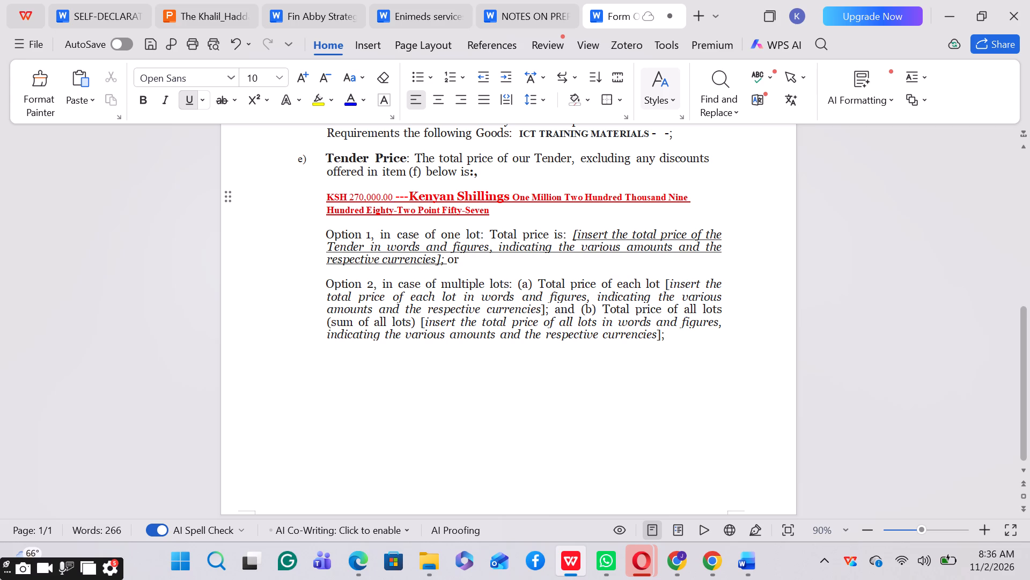
Replace the tender price in words after "Kenyan Shillings" in item e) with "(Two hundred and seventy thousands Kenyan shillings)".
{"action": "scroll", "coordinate": [461, 375], "scroll_direction": "up", "scroll_amount": 2}
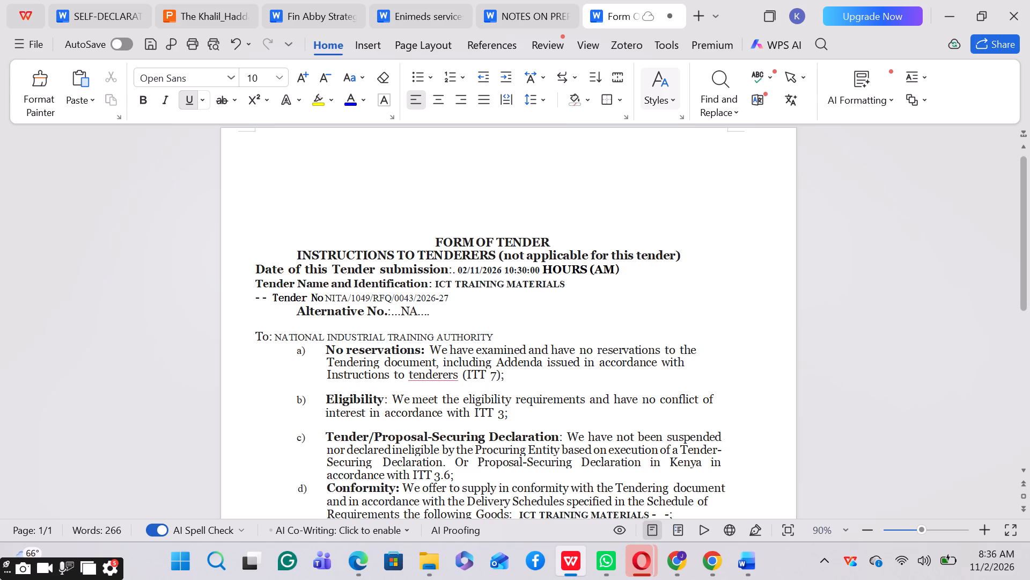
{"action": "scroll", "coordinate": [540, 454], "scroll_direction": "down", "scroll_amount": 7}
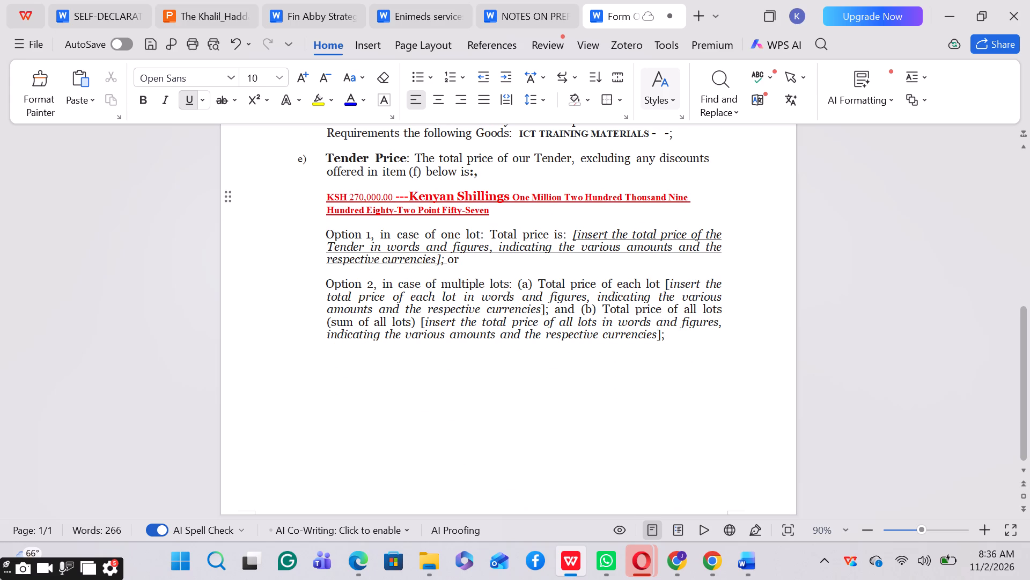
{"action": "left_click_drag", "start_coordinate": [513, 195], "coordinate": [484, 214]}
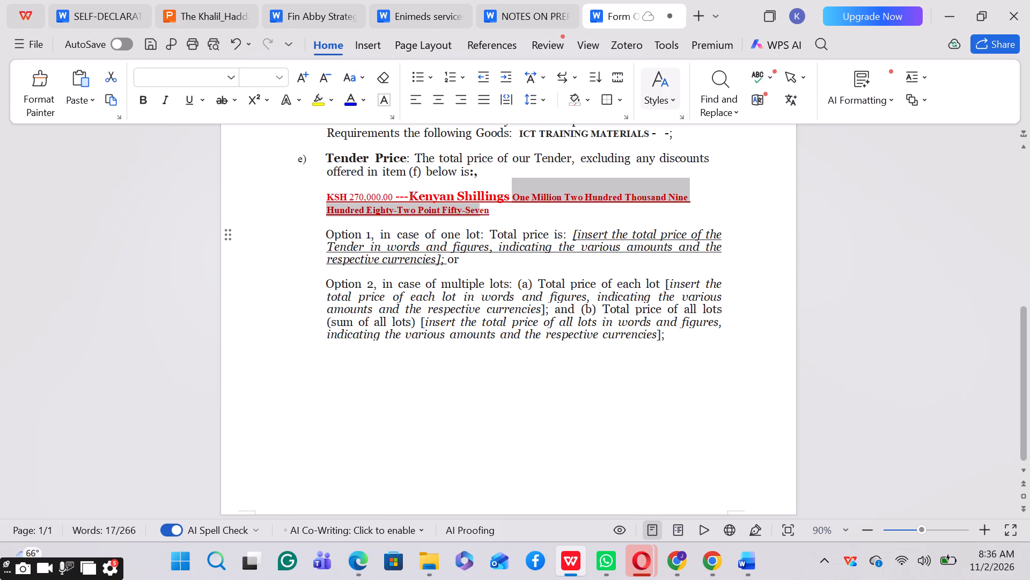
{"action": "left_click_drag", "start_coordinate": [484, 214], "coordinate": [491, 208]}
{"action": "key", "text": "BackSpace"}
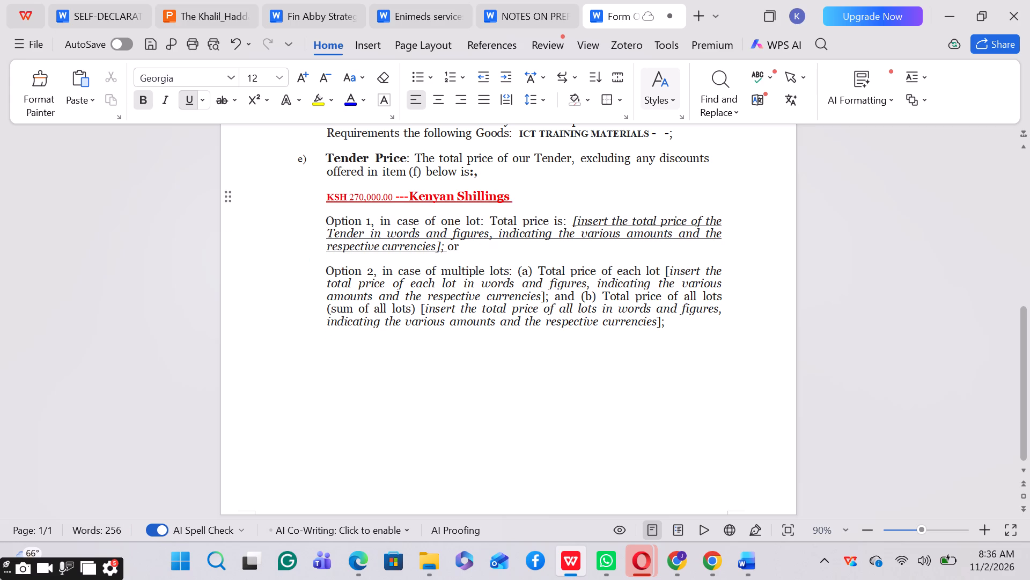
{"action": "key", "text": "space"}
{"action": "type", "text": "Tw"}
{"action": "key", "text": "o"}
{"action": "key", "text": "Left"}
{"action": "key", "text": "Left"}
{"action": "key", "text": "Left"}
{"action": "key", "text": "Left"}
{"action": "key", "text": "Right"}
{"action": "key", "text": "shift+parenleft"}
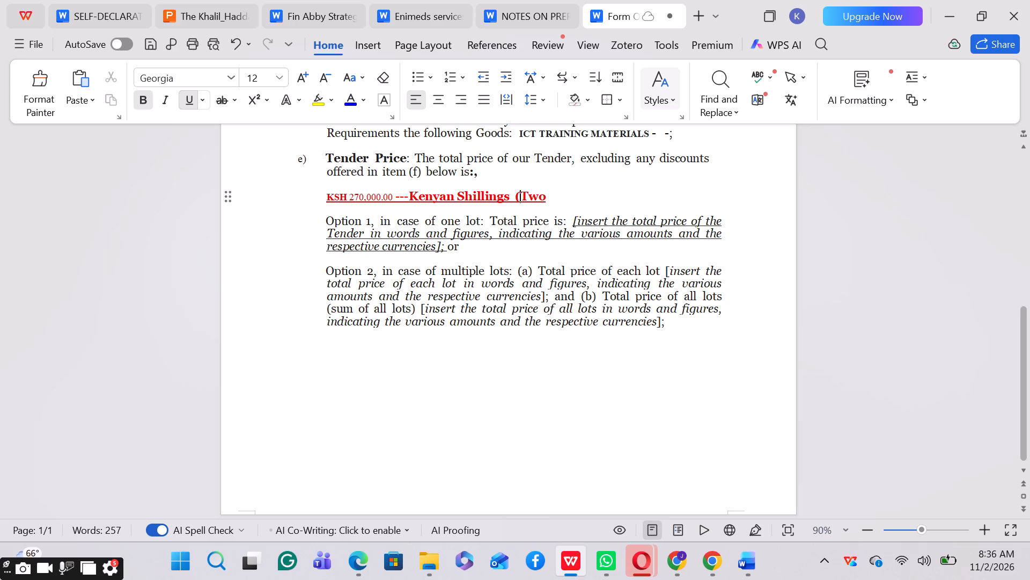
{"action": "left_click", "coordinate": [552, 194]}
{"action": "key", "text": "space"}
{"action": "type", "text": "hund"}
{"action": "type", "text": "red and senty"}
{"action": "key", "text": "space"}
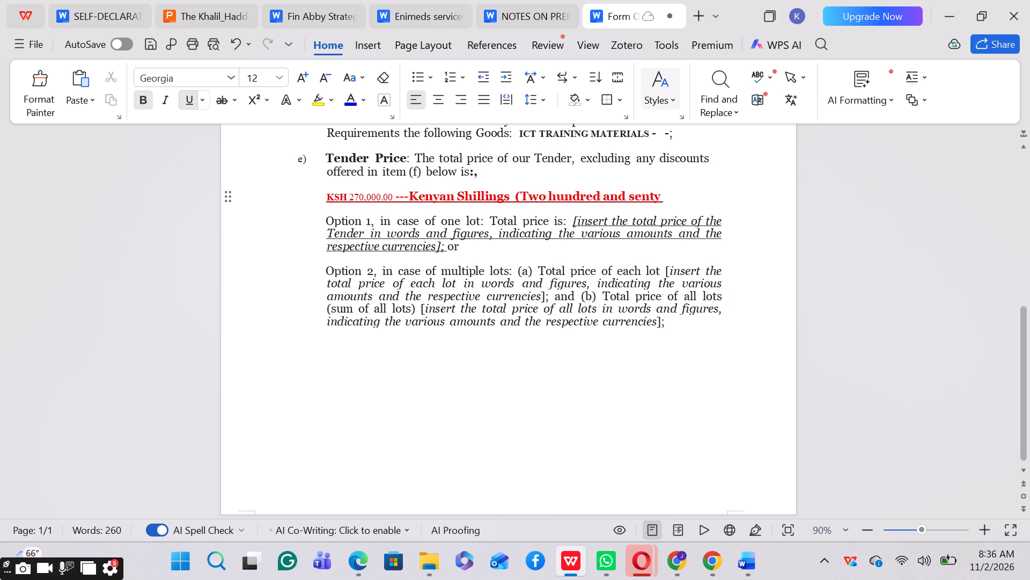
{"action": "key", "text": "BackSpace"}
{"action": "key", "text": "BackSpace"}
{"action": "key", "text": "BackSpace"}
{"action": "key", "text": "BackSpace"}
{"action": "type", "text": "venty thousand"}
{"action": "key", "text": "s"}
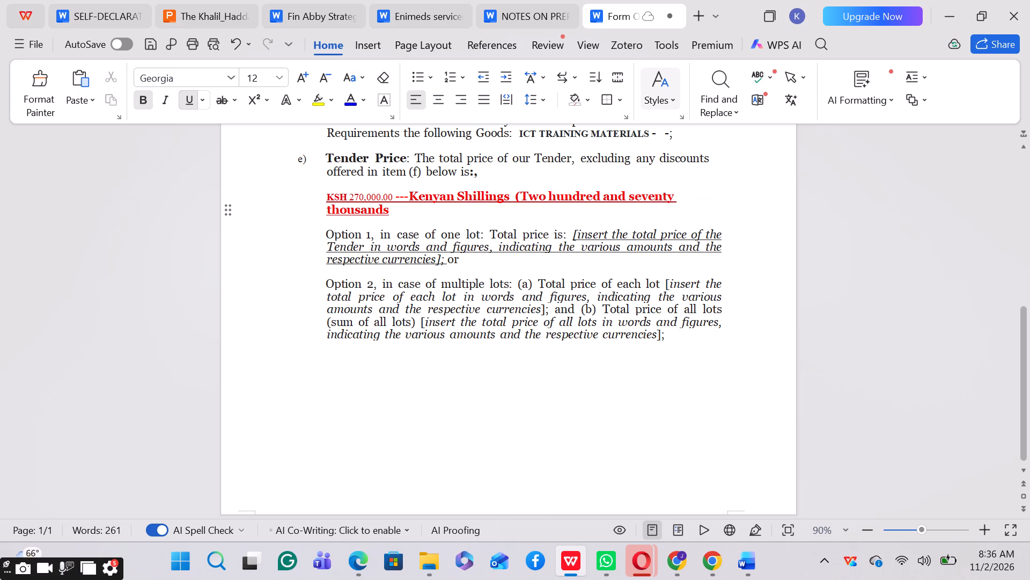
{"action": "key", "text": "space"}
{"action": "type", "text": "Kenyan"}
{"action": "key", "text": "space"}
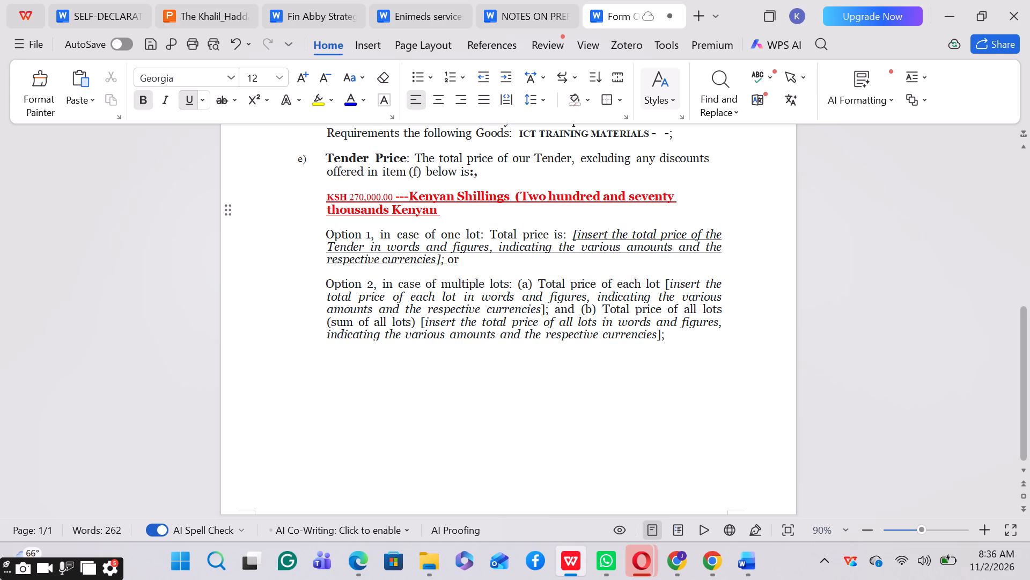
{"action": "type", "text": "shii"}
{"action": "key", "text": "BackSpace"}
{"action": "key", "text": "BackSpace"}
{"action": "type", "text": "ili"}
{"action": "key", "text": "BackSpace"}
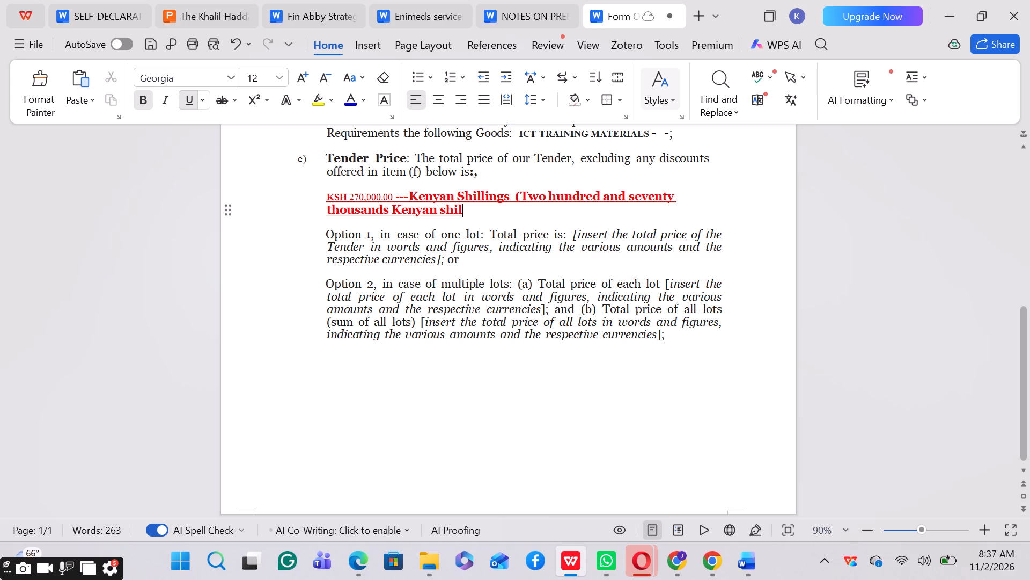
{"action": "type", "text": "lin"}
{"action": "type", "text": "gs)"}
Replace the form's Tender No with NITA/1049/RFQ/0045/2026-27, copied from the KETISA items tender PDF open in Microsoft Edge.
{"action": "scroll", "coordinate": [546, 328], "scroll_direction": "up", "scroll_amount": 4}
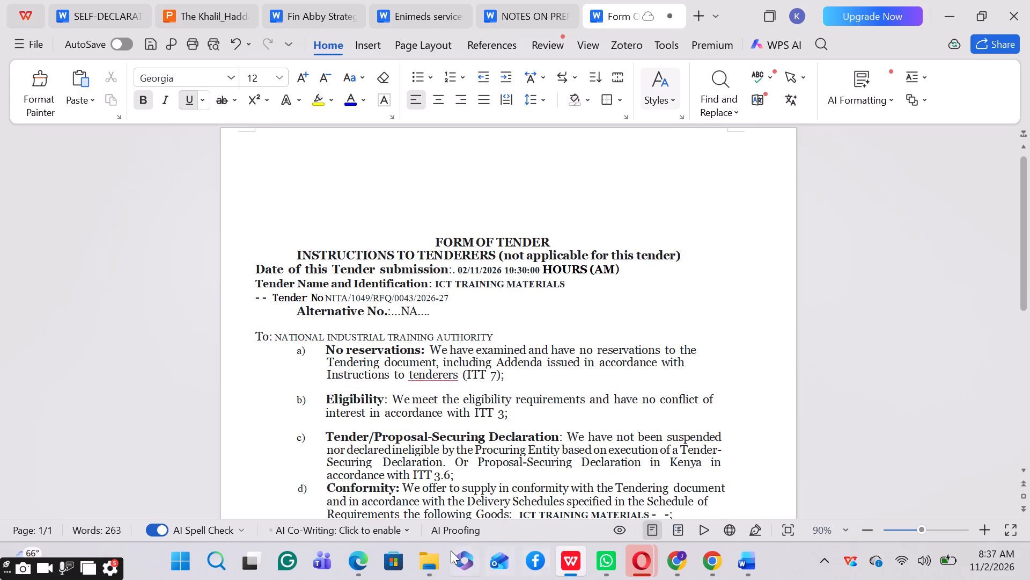
{"action": "left_click", "coordinate": [365, 477]}
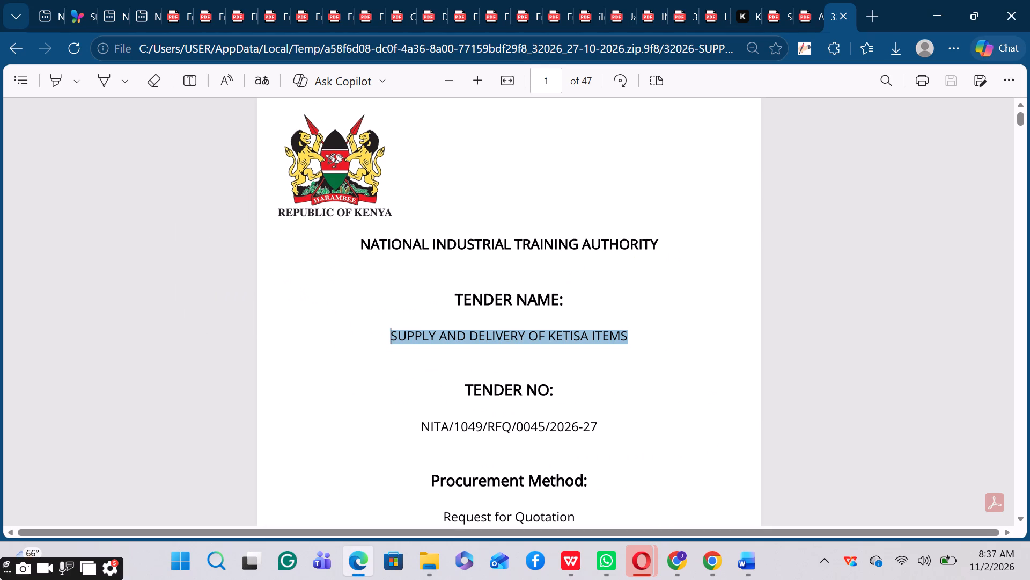
{"action": "left_click_drag", "start_coordinate": [597, 424], "coordinate": [443, 437]}
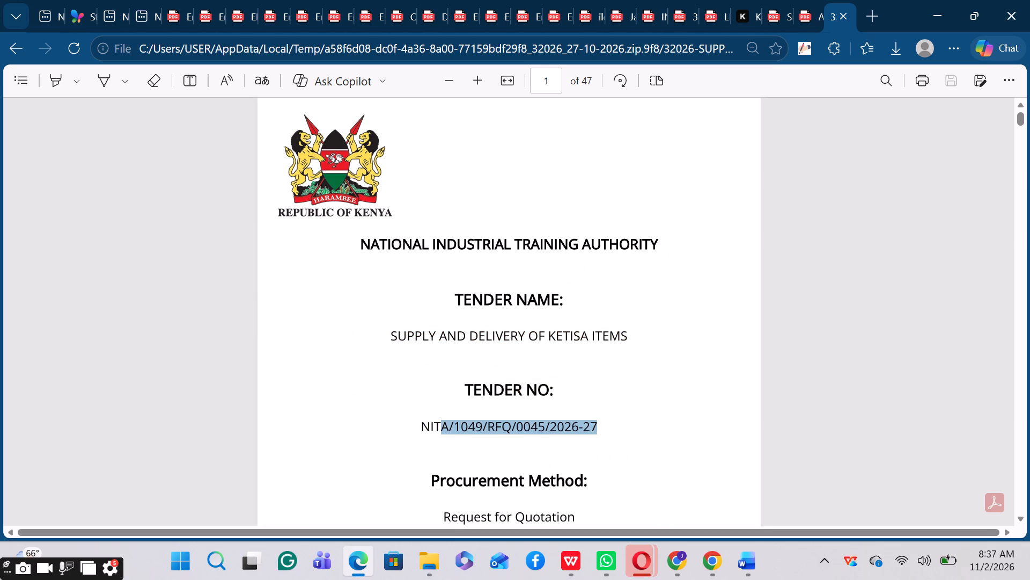
{"action": "left_click_drag", "start_coordinate": [443, 437], "coordinate": [421, 434]}
{"action": "left_click_drag", "start_coordinate": [421, 434], "coordinate": [400, 422]}
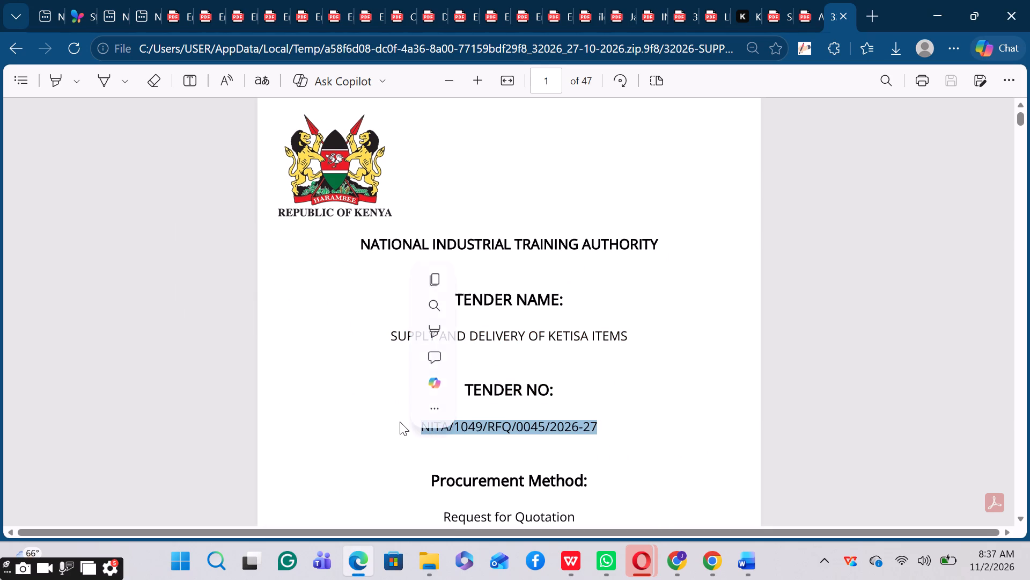
{"action": "key", "text": "ctrl+c"}
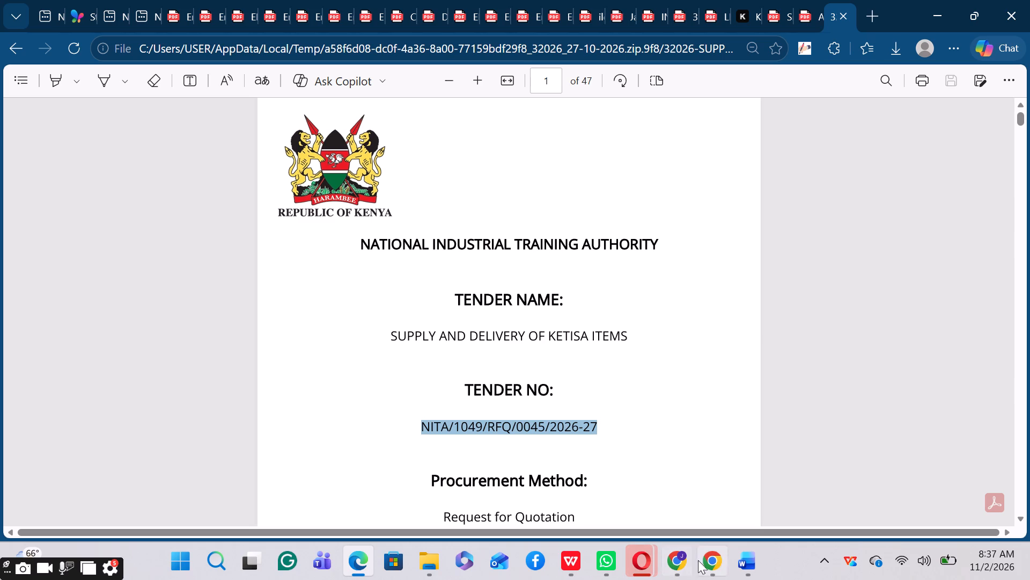
{"action": "left_click", "coordinate": [575, 502]}
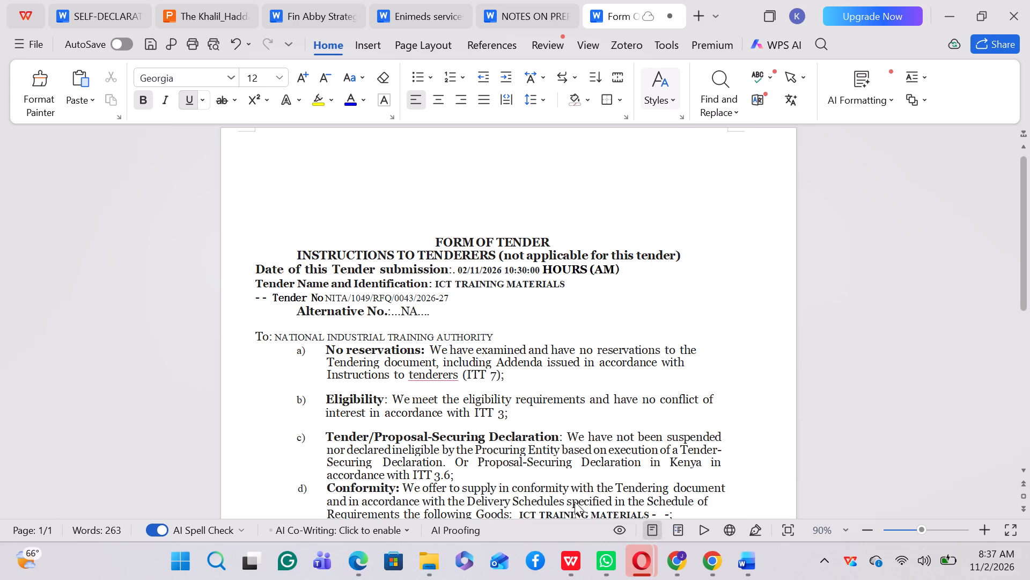
{"action": "left_click_drag", "start_coordinate": [470, 302], "coordinate": [360, 302]}
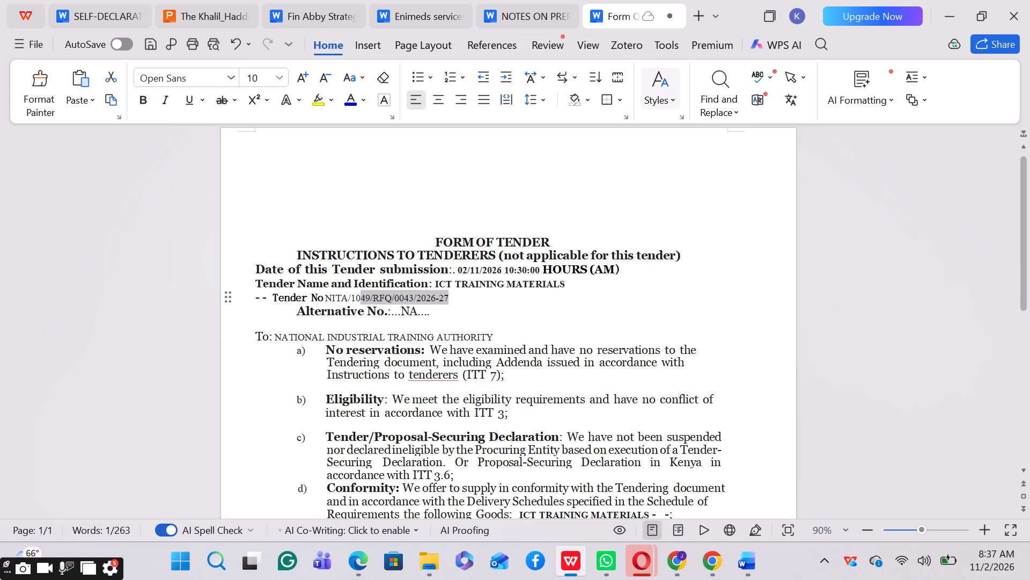
{"action": "left_click_drag", "start_coordinate": [360, 302], "coordinate": [329, 303]}
{"action": "left_click_drag", "start_coordinate": [329, 303], "coordinate": [326, 303]}
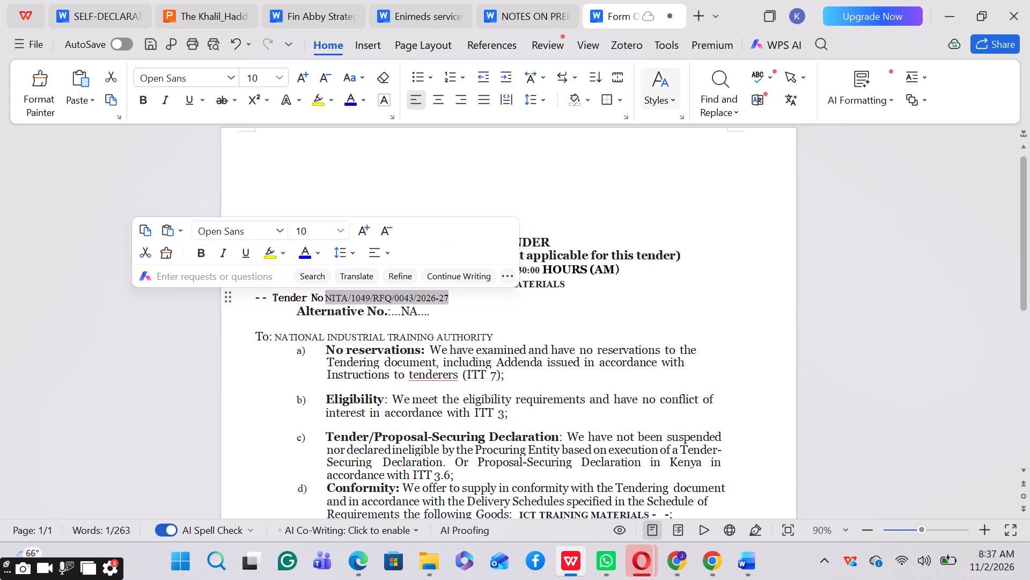
{"action": "key", "text": "ctrl+v"}
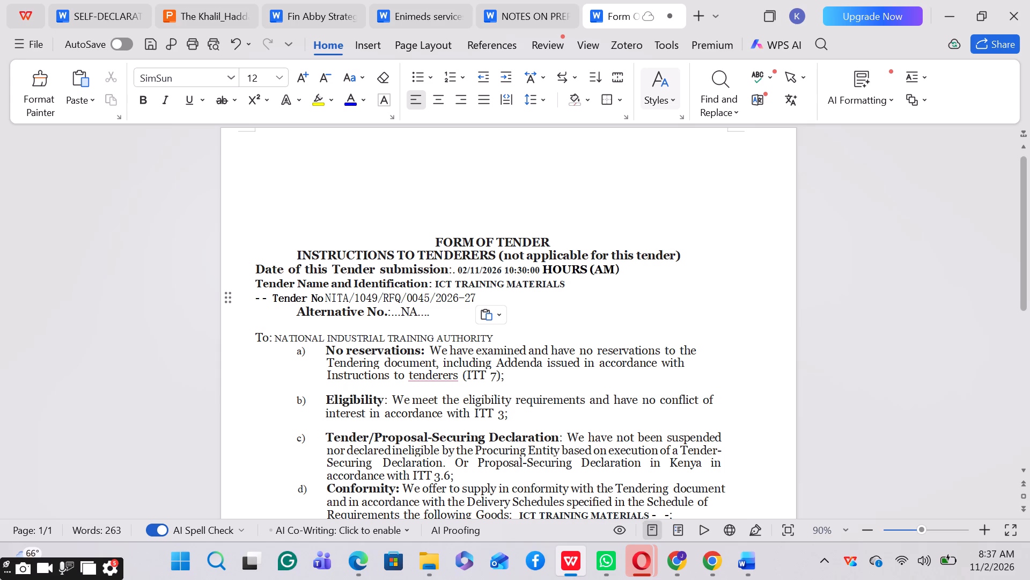
Insert a space before the number on the form's Tender No line and make the number bold.
{"action": "left_click_drag", "start_coordinate": [476, 300], "coordinate": [328, 297]}
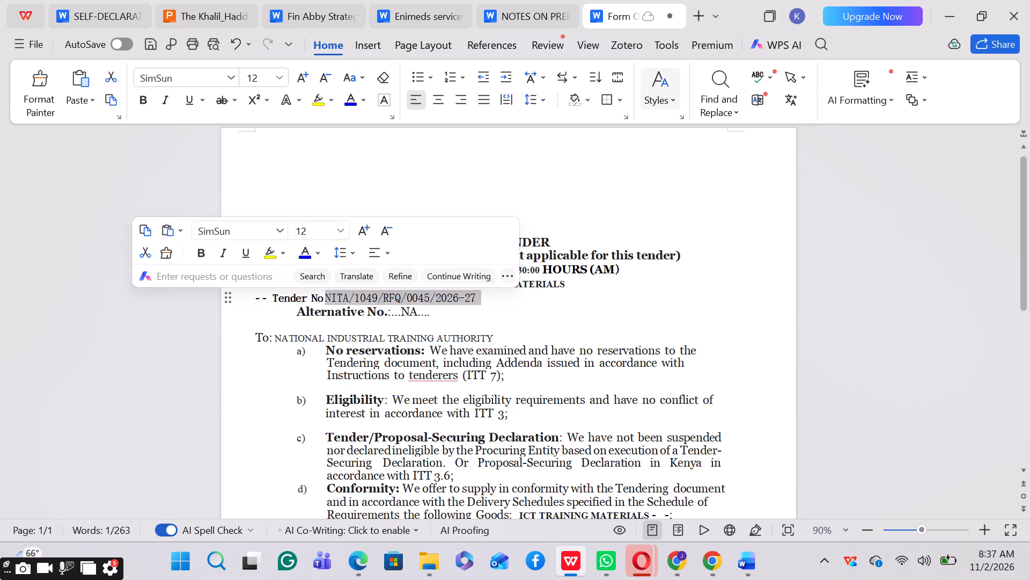
{"action": "left_click", "coordinate": [328, 297]}
{"action": "key", "text": "space"}
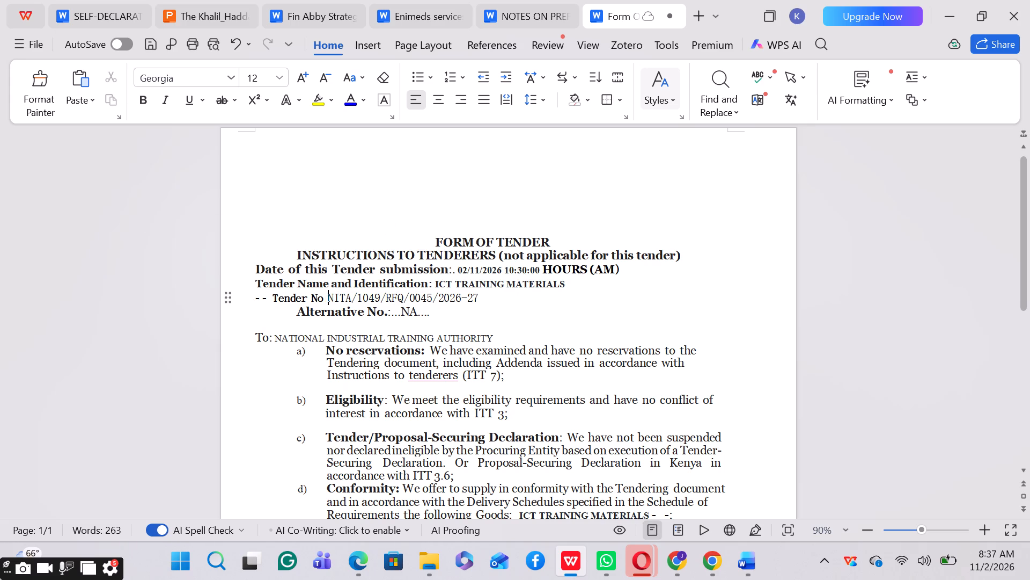
{"action": "left_click_drag", "start_coordinate": [483, 295], "coordinate": [374, 291]}
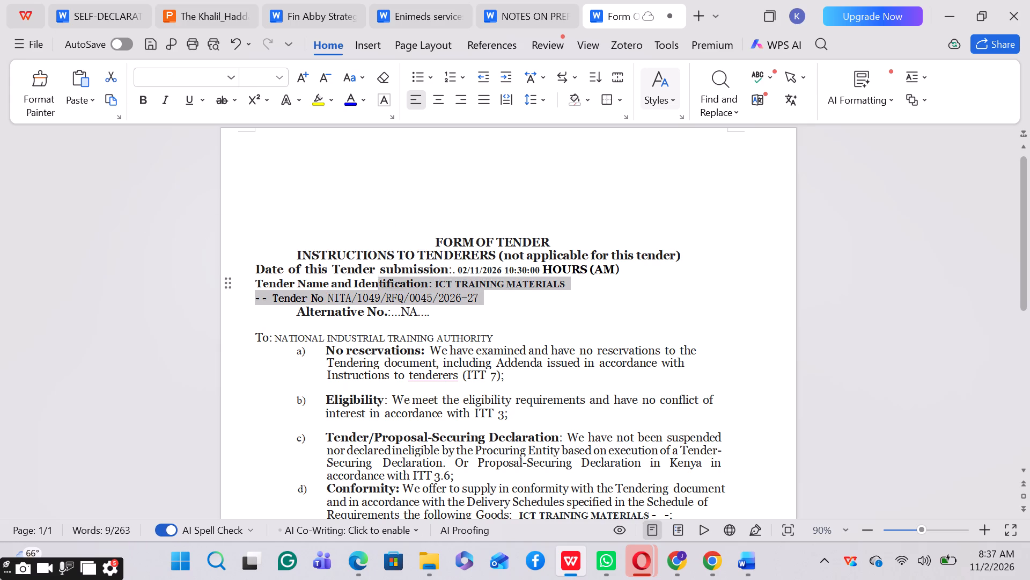
{"action": "left_click_drag", "start_coordinate": [374, 291], "coordinate": [327, 302]}
{"action": "key", "text": "ctrl+b"}
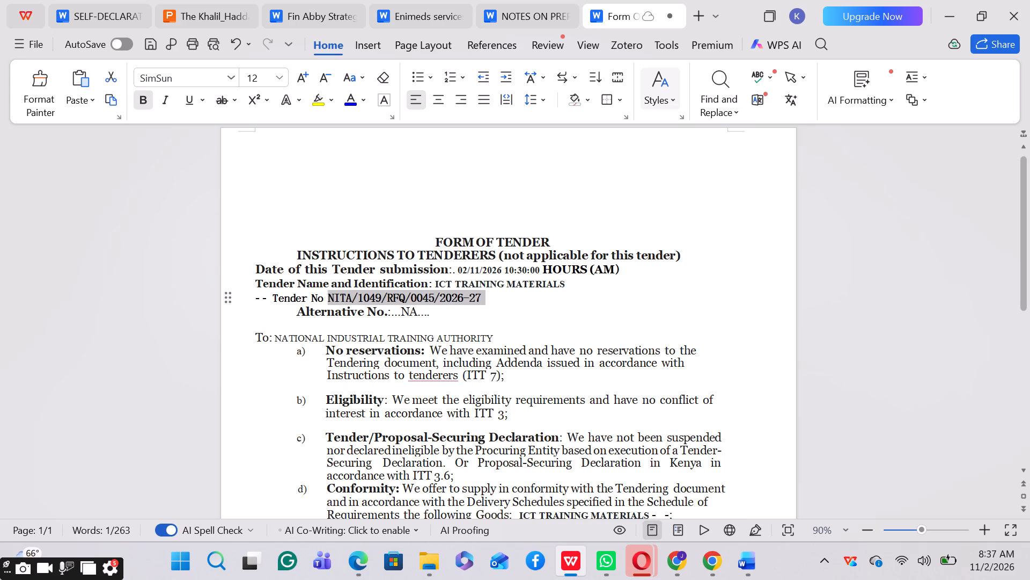
{"action": "key", "text": "ctrl+i"}
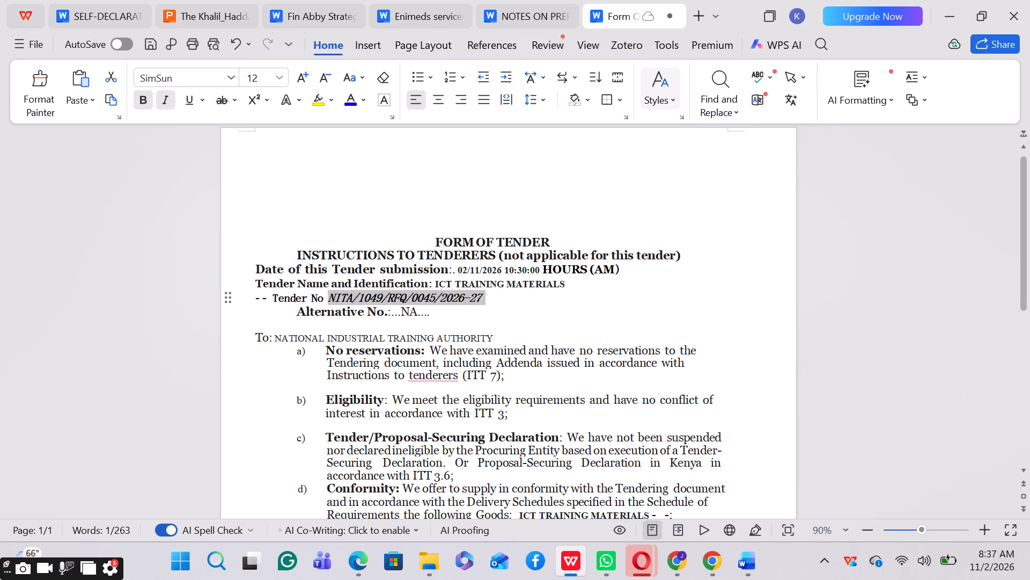
{"action": "key", "text": "ctrl+i"}
{"action": "left_click", "coordinate": [509, 315]}
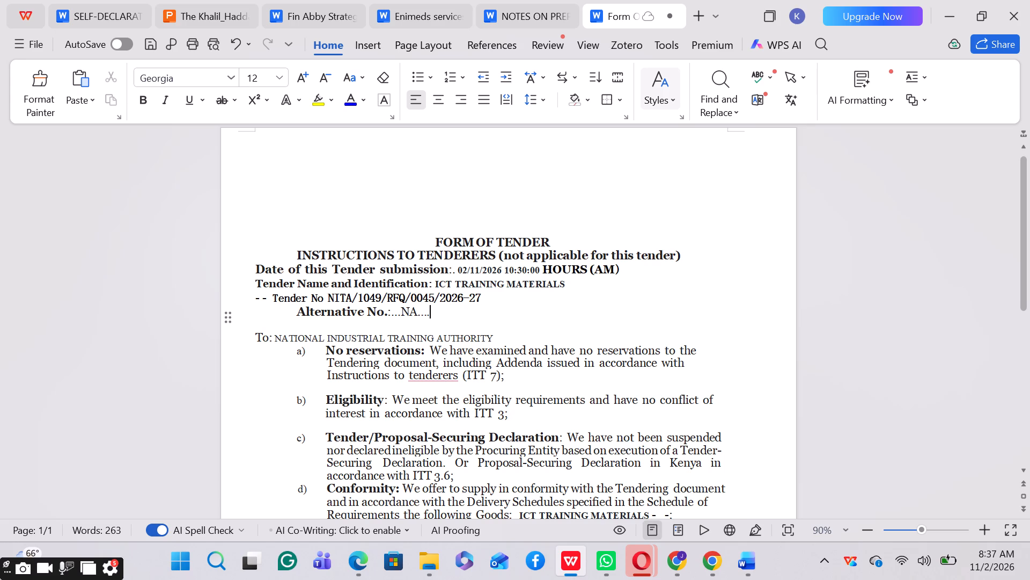
Replace the Tender Name and Identification with SUPPLY AND DELIVERY OF KETISA ITEMS, copied from the tender PDF open in Microsoft Edge.
{"action": "scroll", "coordinate": [490, 296], "scroll_direction": "down", "scroll_amount": 3}
{"action": "scroll", "coordinate": [490, 296], "scroll_direction": "up", "scroll_amount": 1}
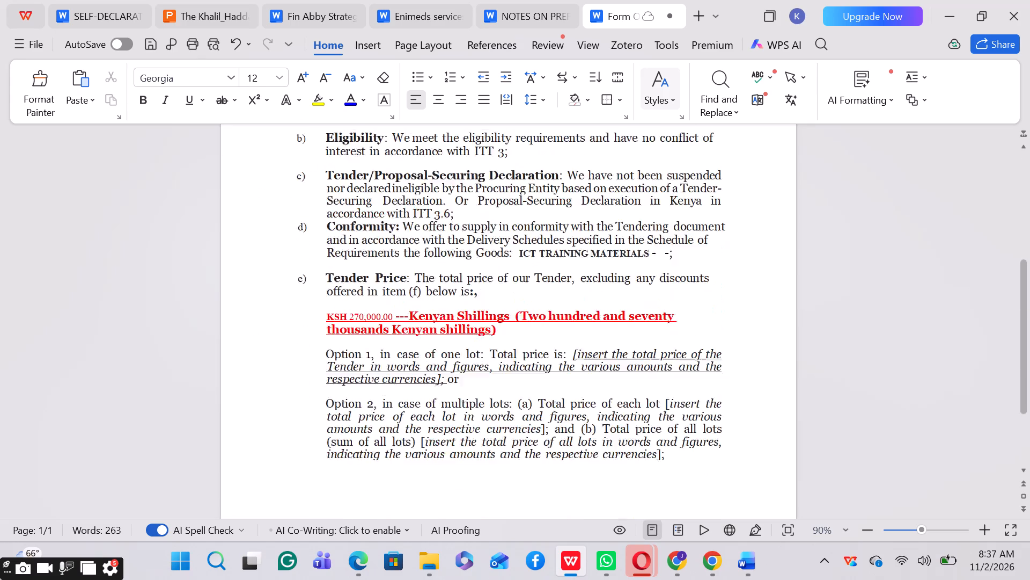
{"action": "scroll", "coordinate": [490, 296], "scroll_direction": "up", "scroll_amount": 1}
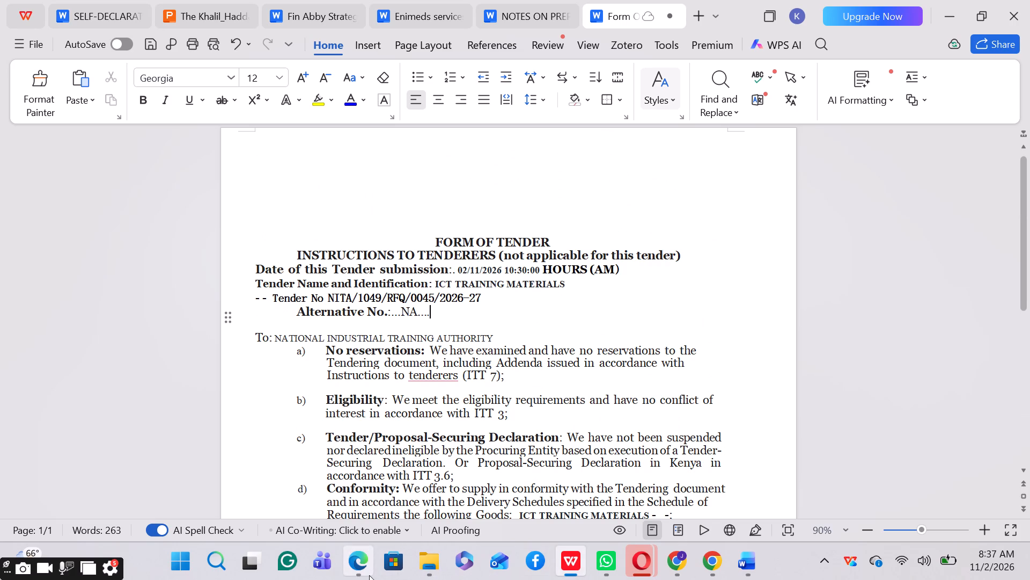
{"action": "left_click", "coordinate": [357, 477]}
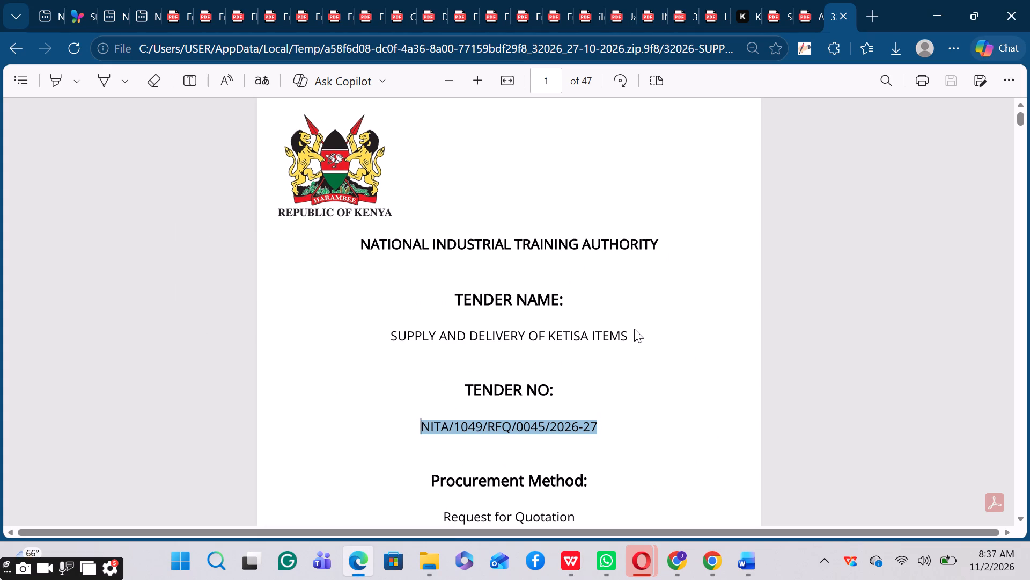
{"action": "left_click_drag", "start_coordinate": [634, 331], "coordinate": [631, 339]}
{"action": "left_click_drag", "start_coordinate": [631, 339], "coordinate": [385, 338]}
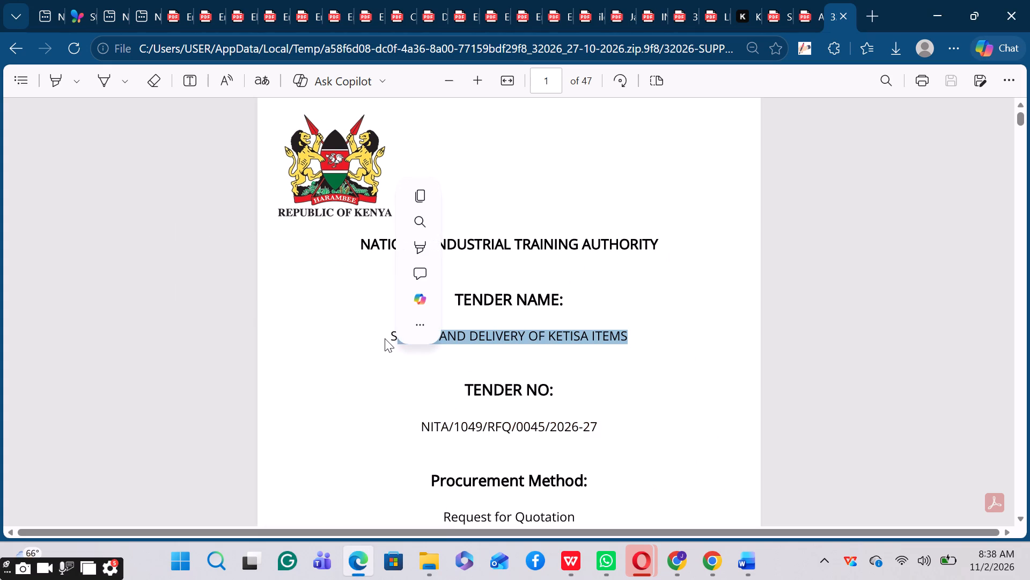
{"action": "left_click", "coordinate": [585, 329]}
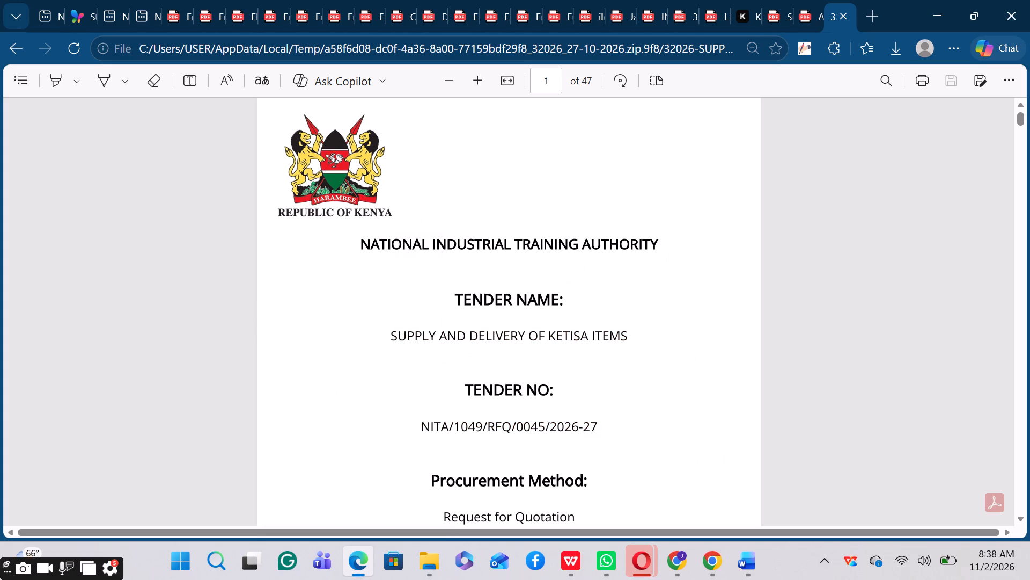
{"action": "left_click_drag", "start_coordinate": [626, 334], "coordinate": [382, 342]}
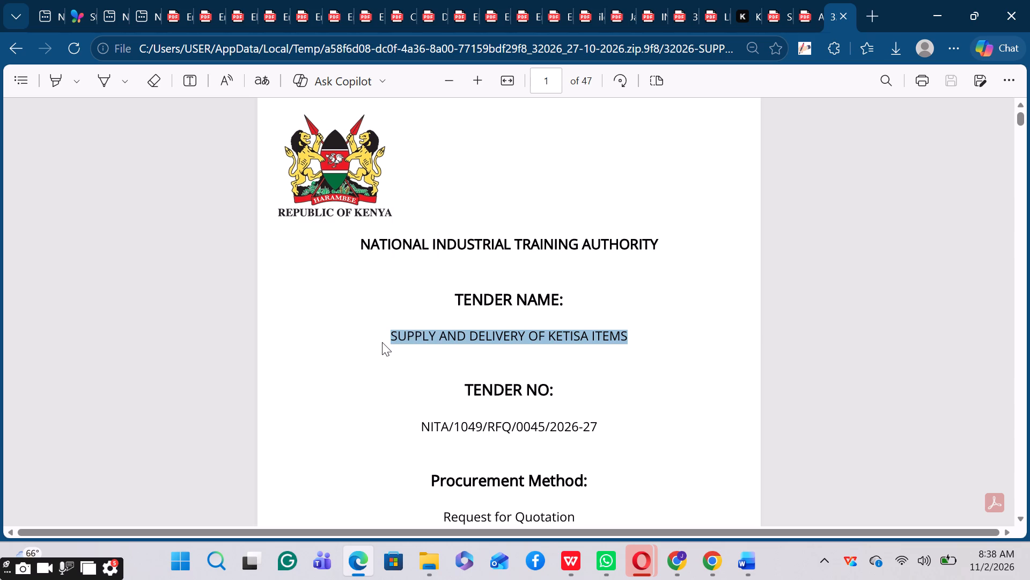
{"action": "key", "text": "ctrl+c"}
{"action": "key", "text": "ctrl+c"}
{"action": "left_click", "coordinate": [569, 473]}
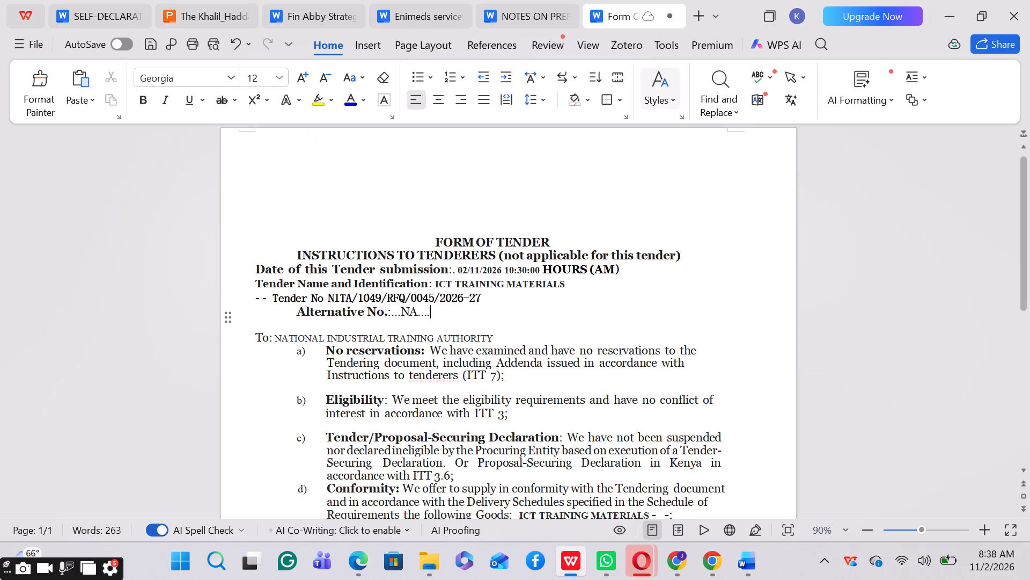
{"action": "left_click_drag", "start_coordinate": [573, 286], "coordinate": [453, 288]}
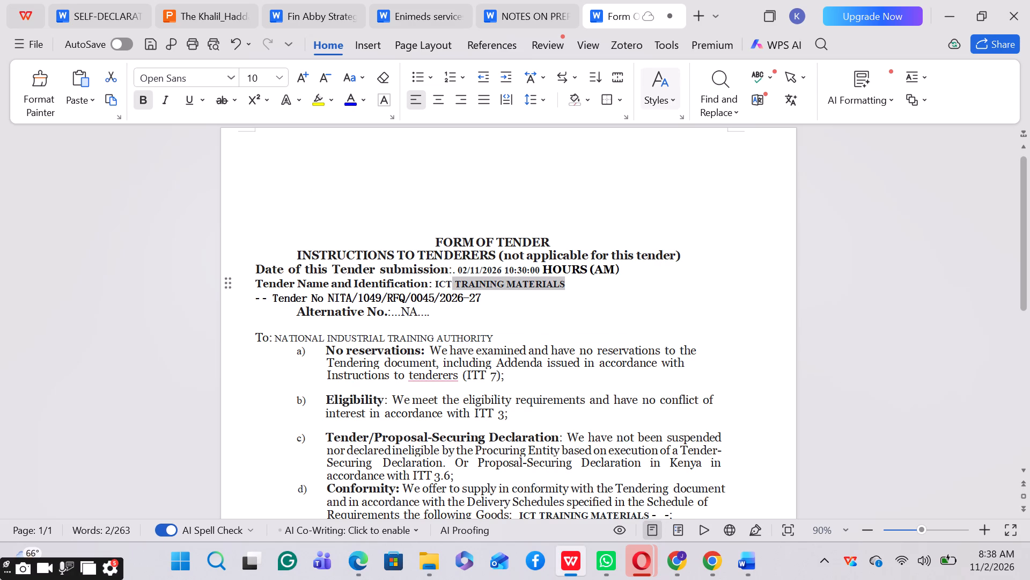
{"action": "left_click_drag", "start_coordinate": [453, 288], "coordinate": [434, 289]}
{"action": "key", "text": "ctrl+v"}
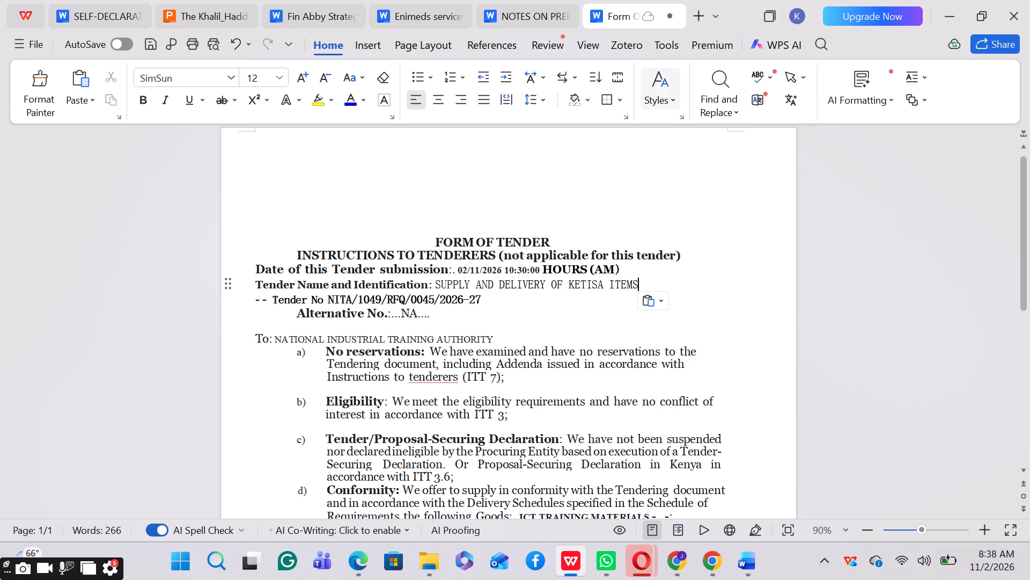
Check the form's heading details and items through the tender price, and save the Form of Tender.
{"action": "scroll", "coordinate": [473, 371], "scroll_direction": "down", "scroll_amount": 3}
{"action": "scroll", "coordinate": [473, 371], "scroll_direction": "up", "scroll_amount": 1}
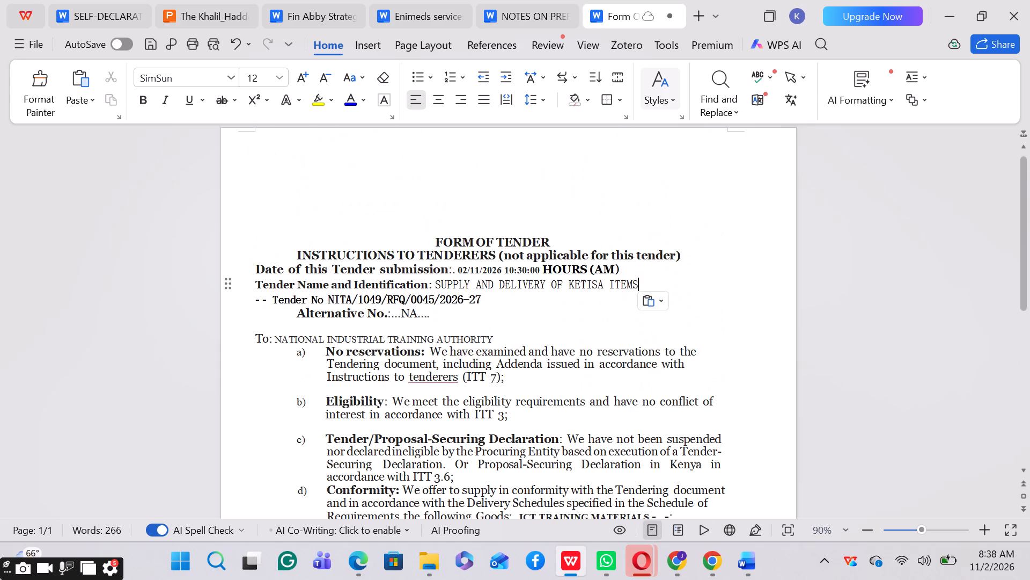
{"action": "scroll", "coordinate": [473, 371], "scroll_direction": "down", "scroll_amount": 1}
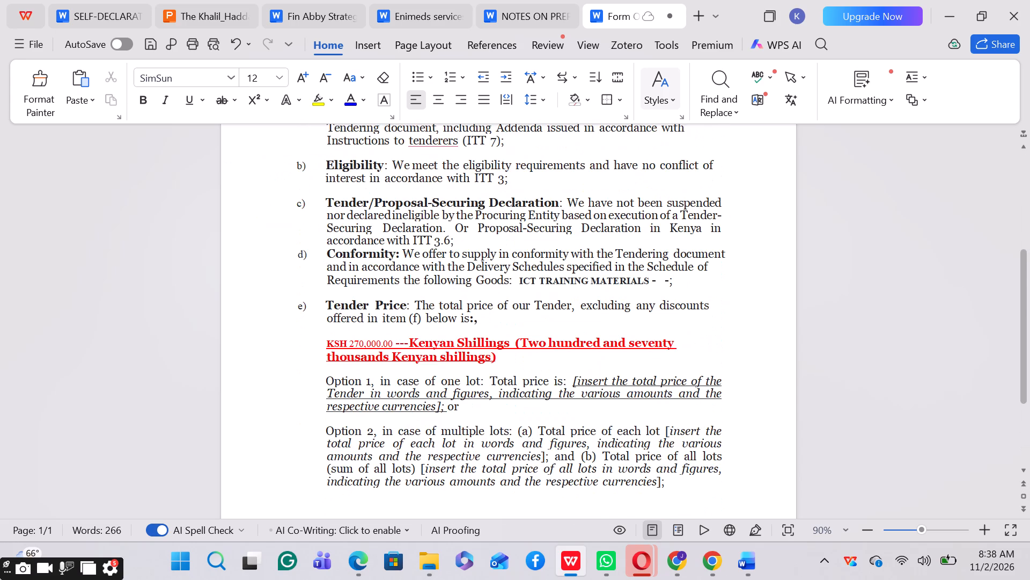
{"action": "scroll", "coordinate": [473, 371], "scroll_direction": "down", "scroll_amount": 1}
{"action": "scroll", "coordinate": [473, 371], "scroll_direction": "up", "scroll_amount": 1}
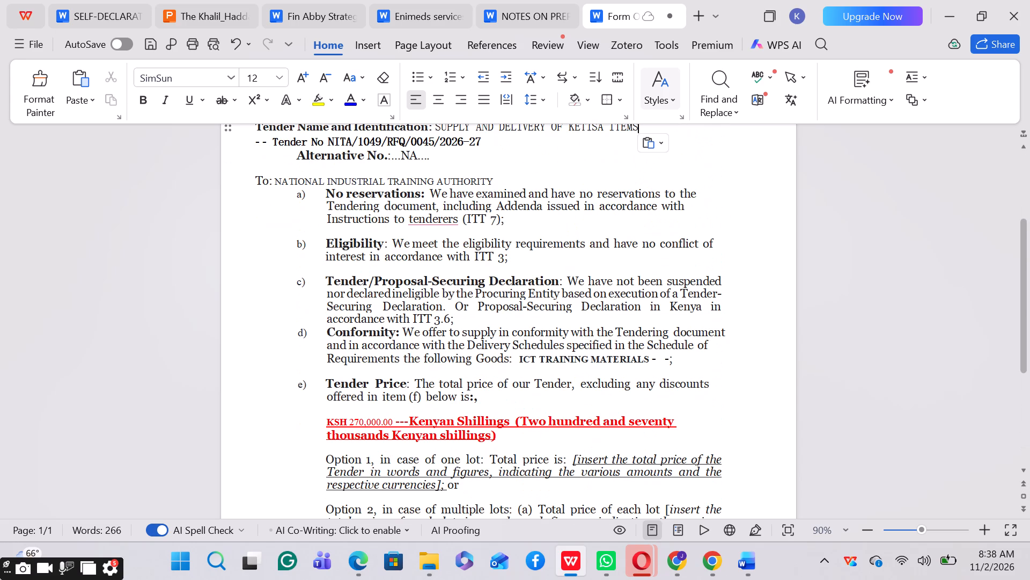
{"action": "scroll", "coordinate": [473, 371], "scroll_direction": "up", "scroll_amount": 1}
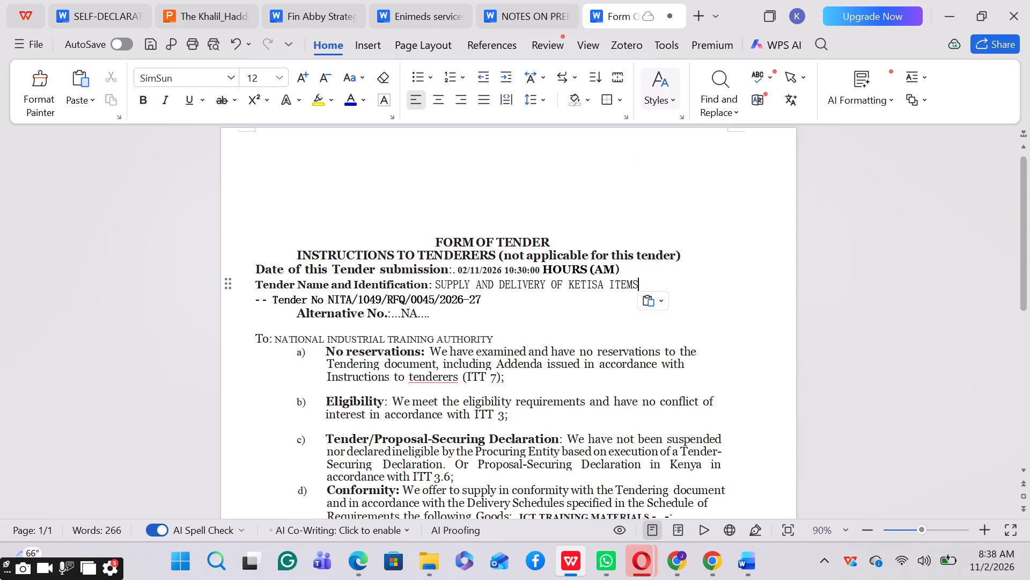
{"action": "key", "text": "ctrl+s"}
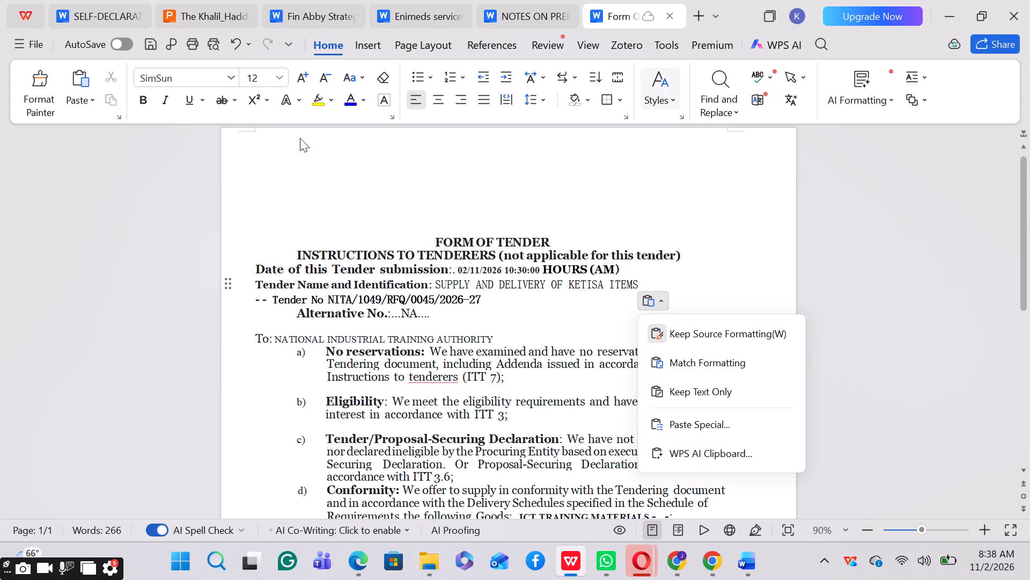
Bring up the file commands for the Form of Tender.
{"action": "left_click", "coordinate": [31, 41]}
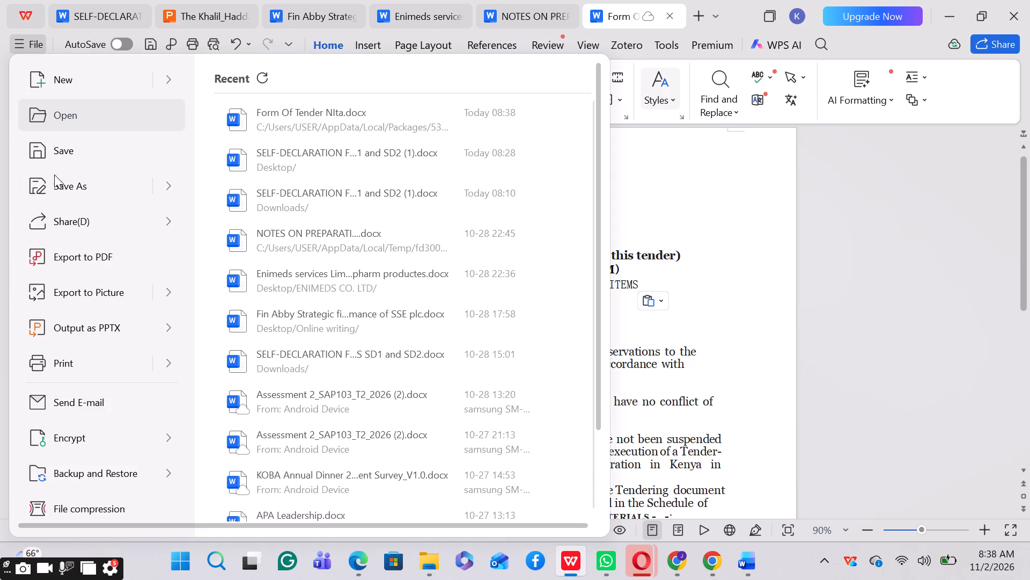
Save a copy of the Form of Tender to the Desktop as the Word document Form Of Tender NIta.docx.
{"action": "left_click", "coordinate": [68, 197]}
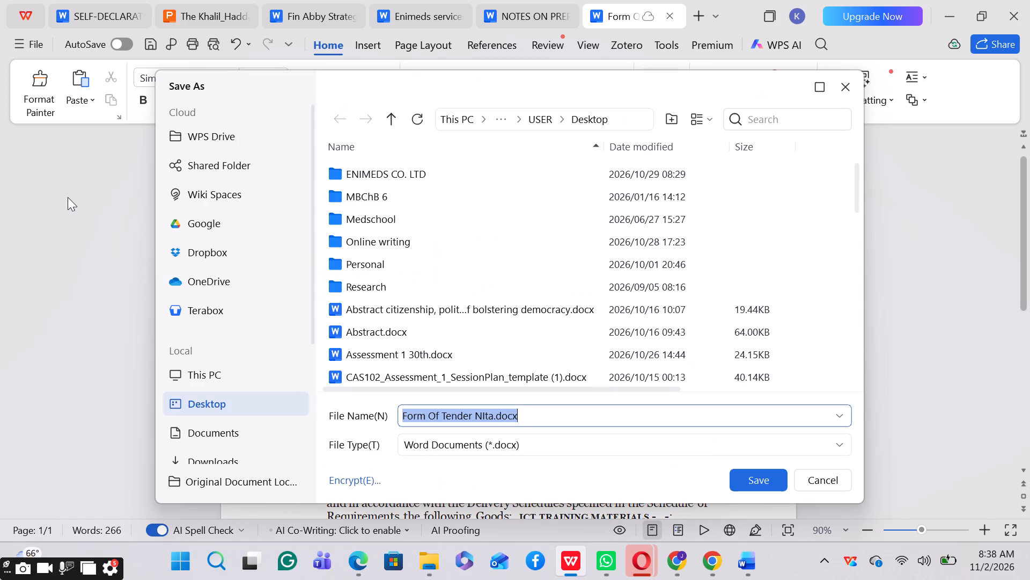
{"action": "left_click", "coordinate": [754, 482]}
Review the saved Form of Tender from its heading details through the tender price and the lot price options.
{"action": "scroll", "coordinate": [470, 392], "scroll_direction": "down", "scroll_amount": 1}
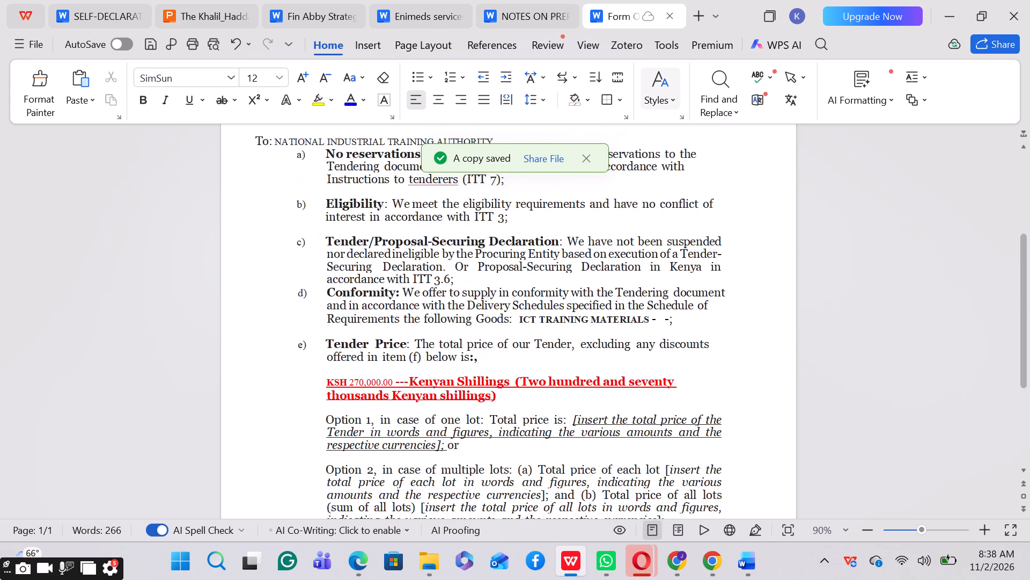
{"action": "scroll", "coordinate": [470, 392], "scroll_direction": "down", "scroll_amount": 1}
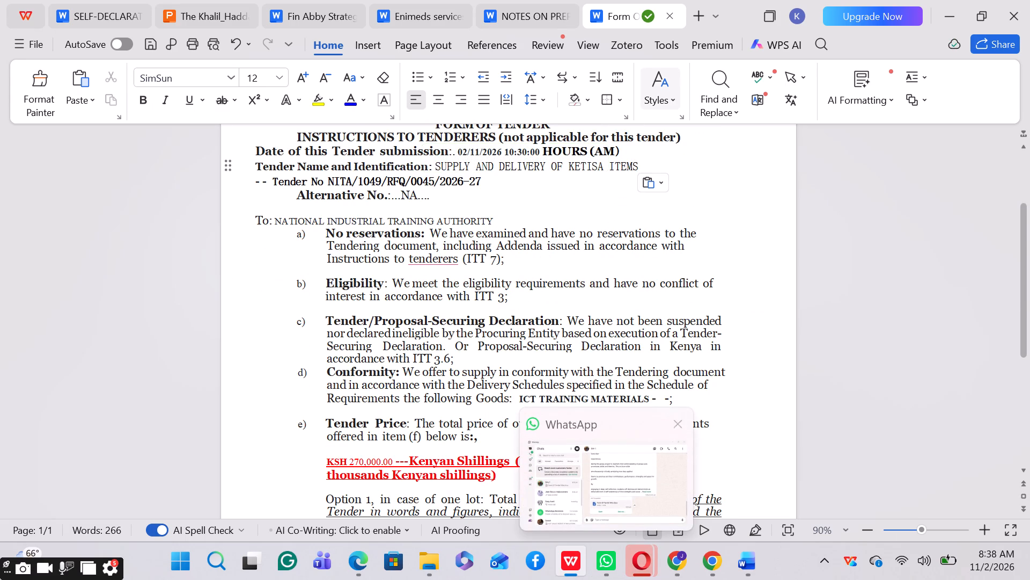
{"action": "scroll", "coordinate": [511, 315], "scroll_direction": "up", "scroll_amount": 1}
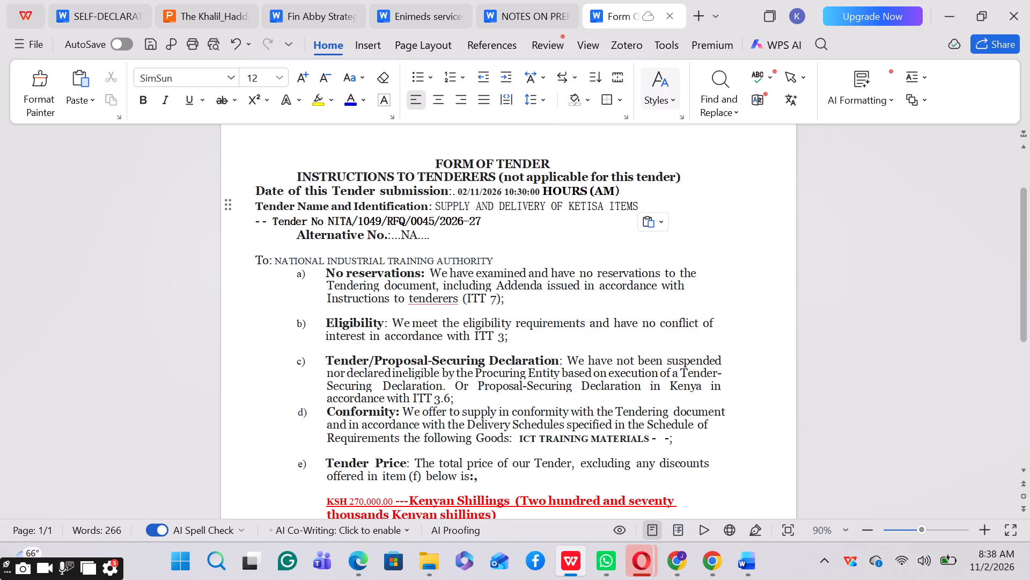
{"action": "scroll", "coordinate": [511, 315], "scroll_direction": "up", "scroll_amount": 2}
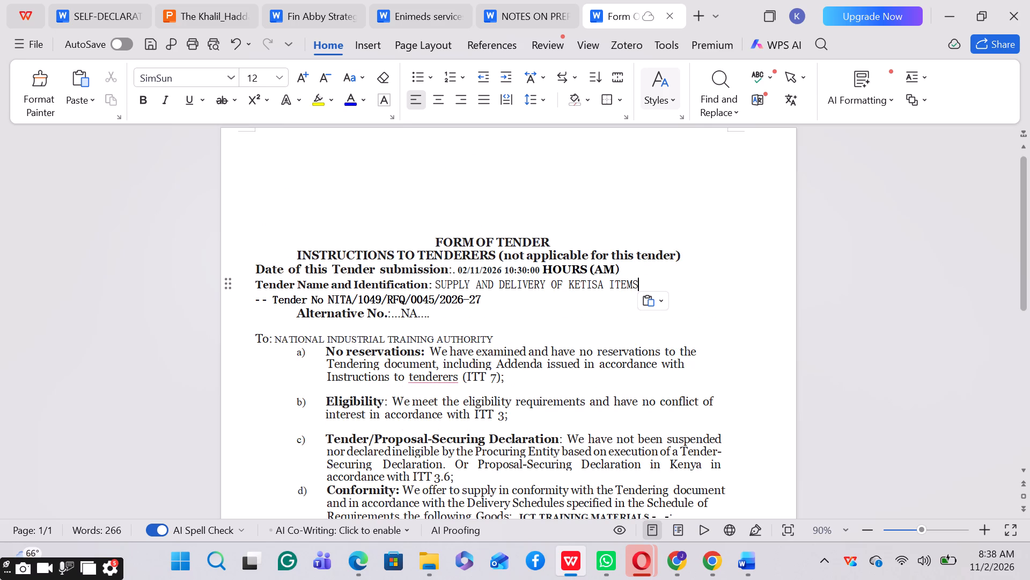
{"action": "scroll", "coordinate": [511, 315], "scroll_direction": "down", "scroll_amount": 4}
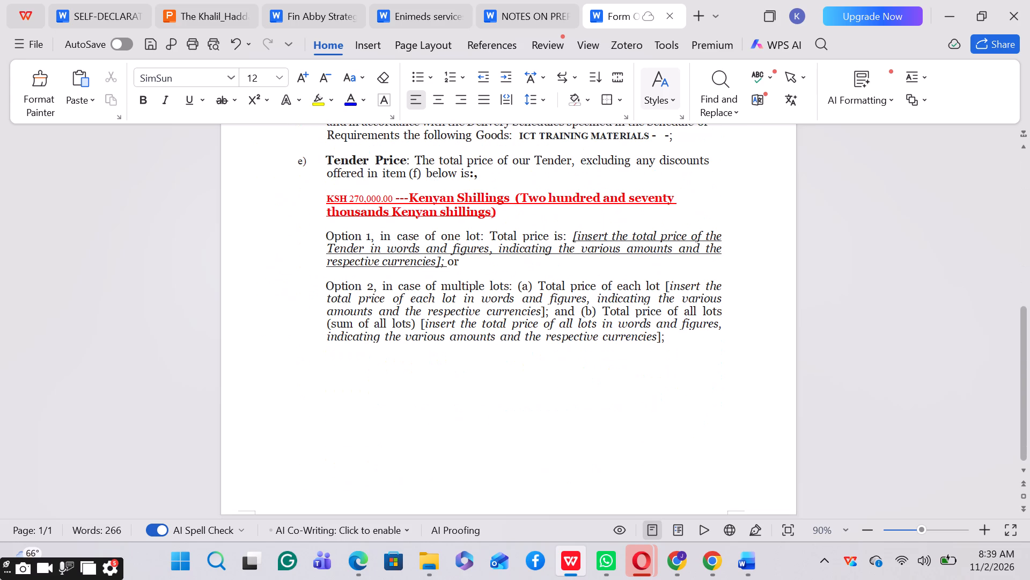
{"action": "scroll", "coordinate": [511, 315], "scroll_direction": "up", "scroll_amount": 5}
{"action": "scroll", "coordinate": [511, 315], "scroll_direction": "down", "scroll_amount": 3}
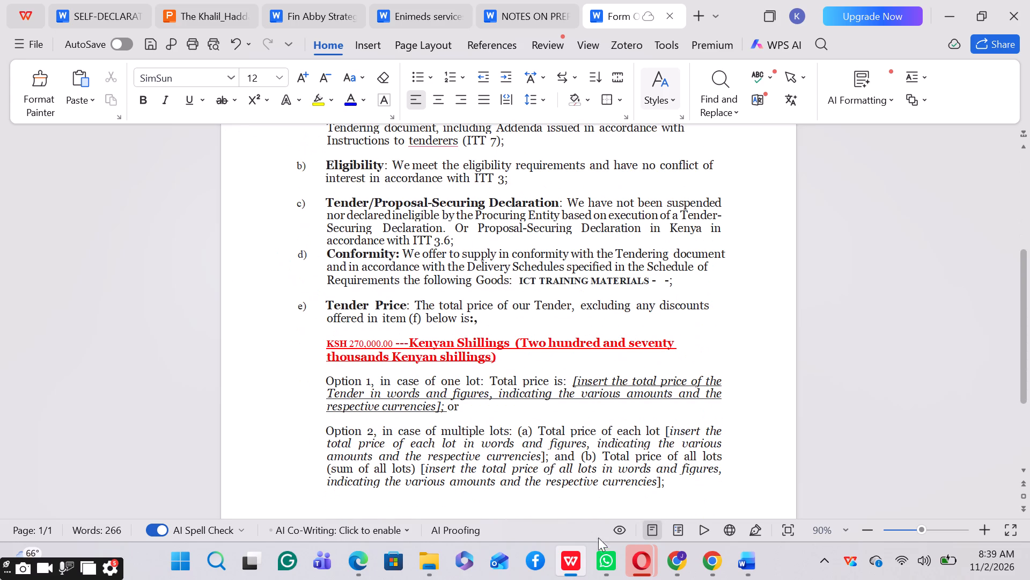
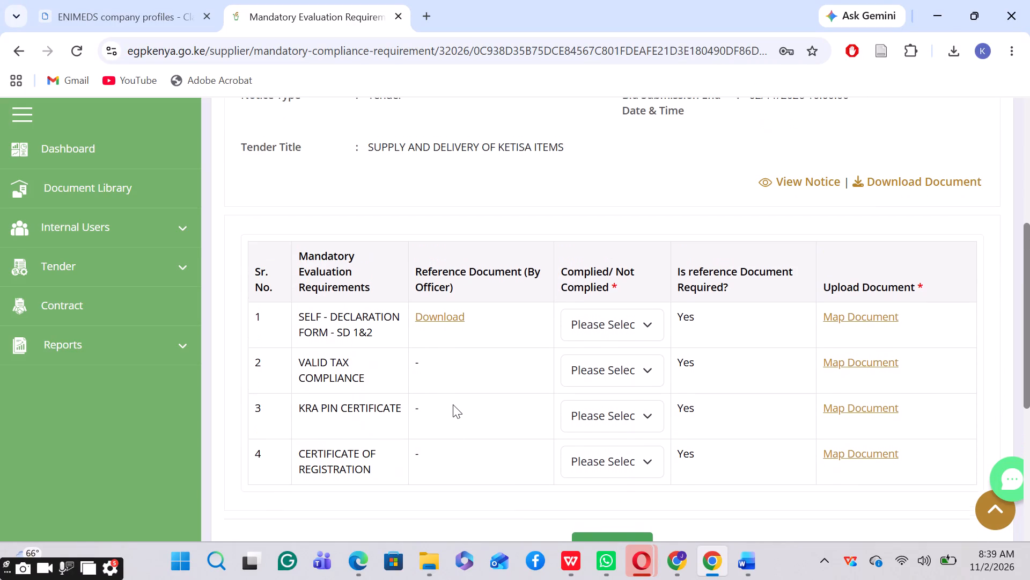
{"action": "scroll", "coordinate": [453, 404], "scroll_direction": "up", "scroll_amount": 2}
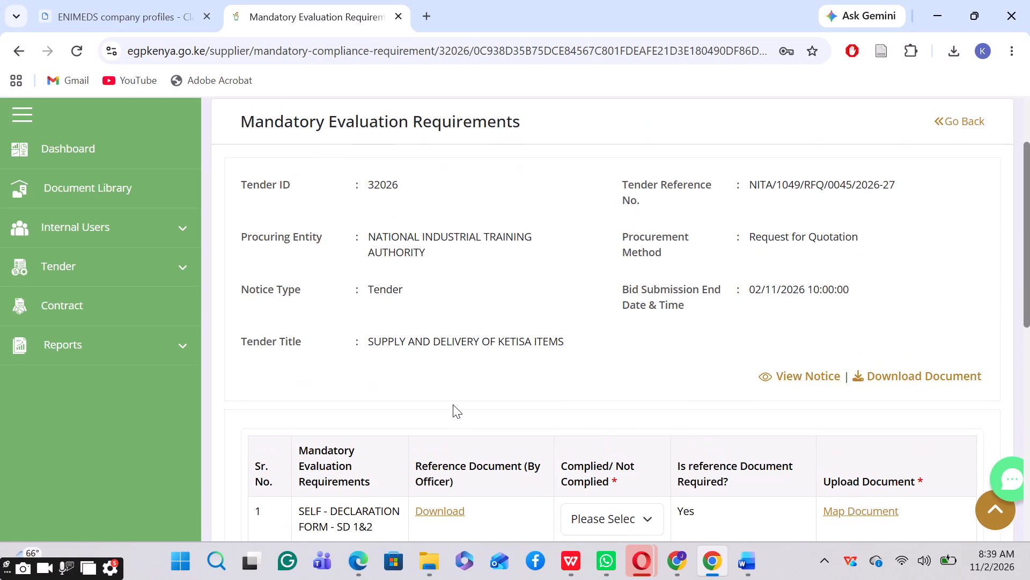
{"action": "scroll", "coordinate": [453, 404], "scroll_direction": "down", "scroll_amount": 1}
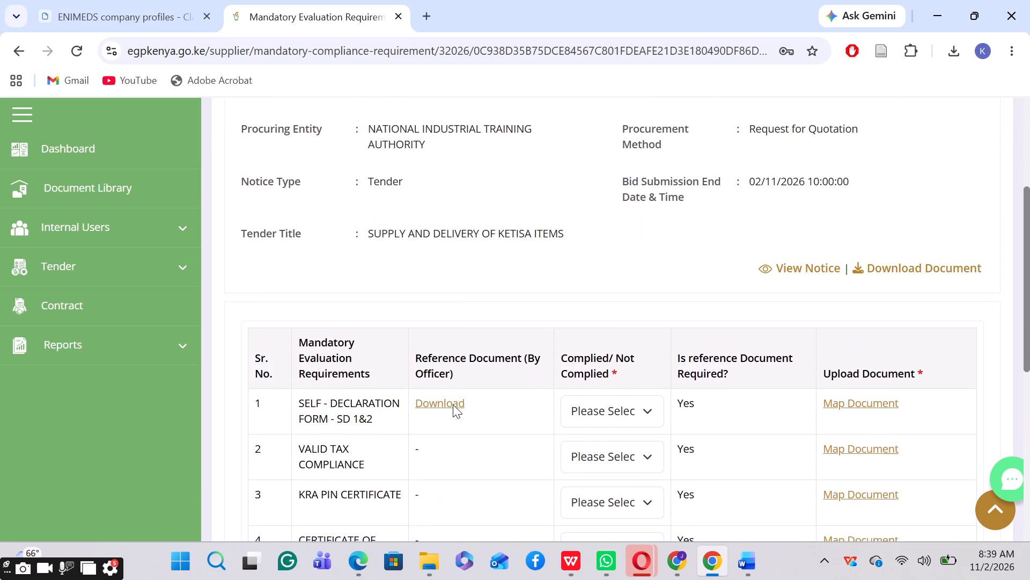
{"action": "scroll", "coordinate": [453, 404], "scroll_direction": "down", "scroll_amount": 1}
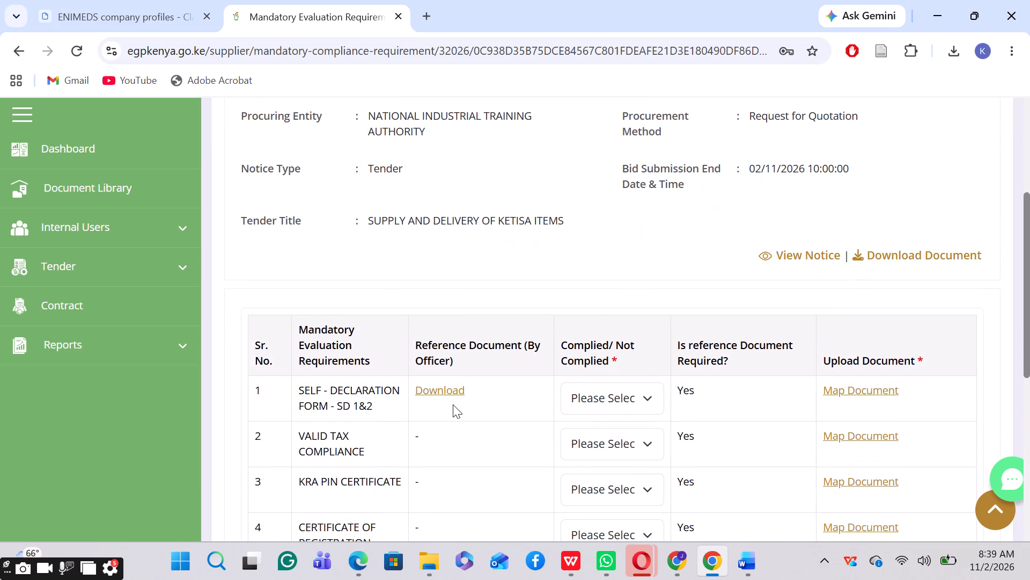
Check the KETISA tender's mandatory evaluation requirements and go back to its Manage Tender page.
{"action": "scroll", "coordinate": [453, 404], "scroll_direction": "down", "scroll_amount": 2}
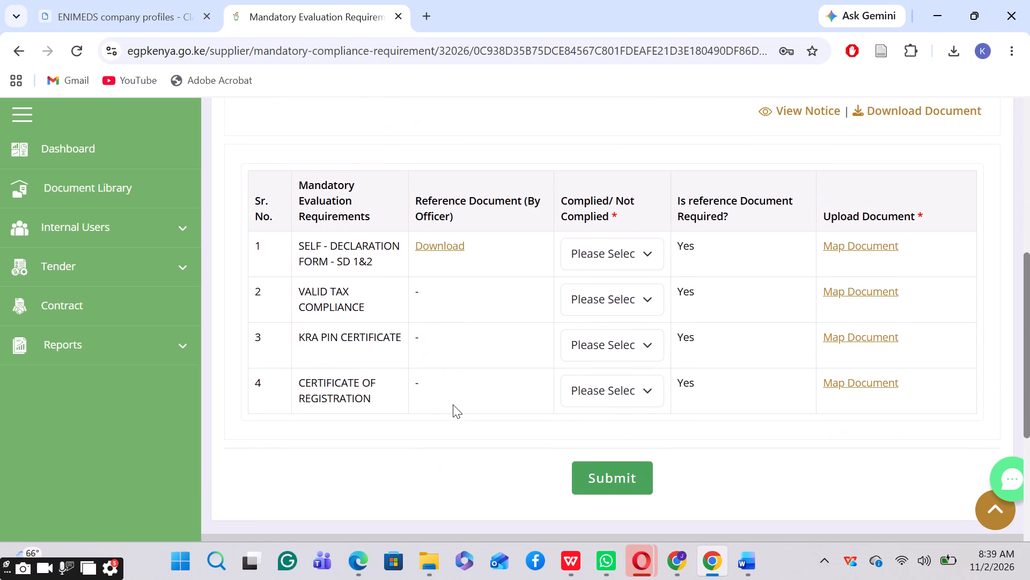
{"action": "scroll", "coordinate": [453, 404], "scroll_direction": "up", "scroll_amount": 1}
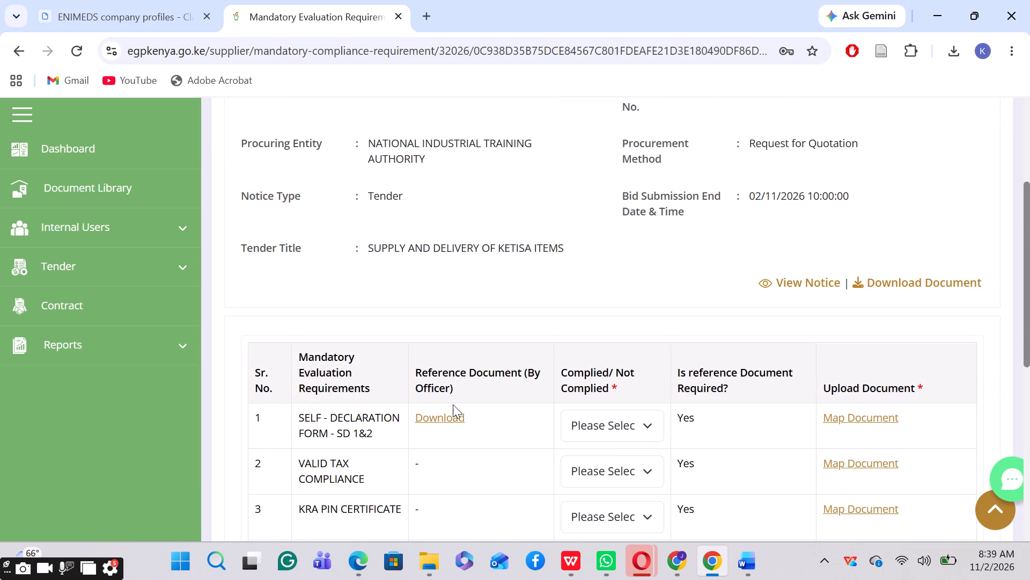
{"action": "scroll", "coordinate": [453, 404], "scroll_direction": "up", "scroll_amount": 1}
{"action": "scroll", "coordinate": [643, 230], "scroll_direction": "up", "scroll_amount": 2}
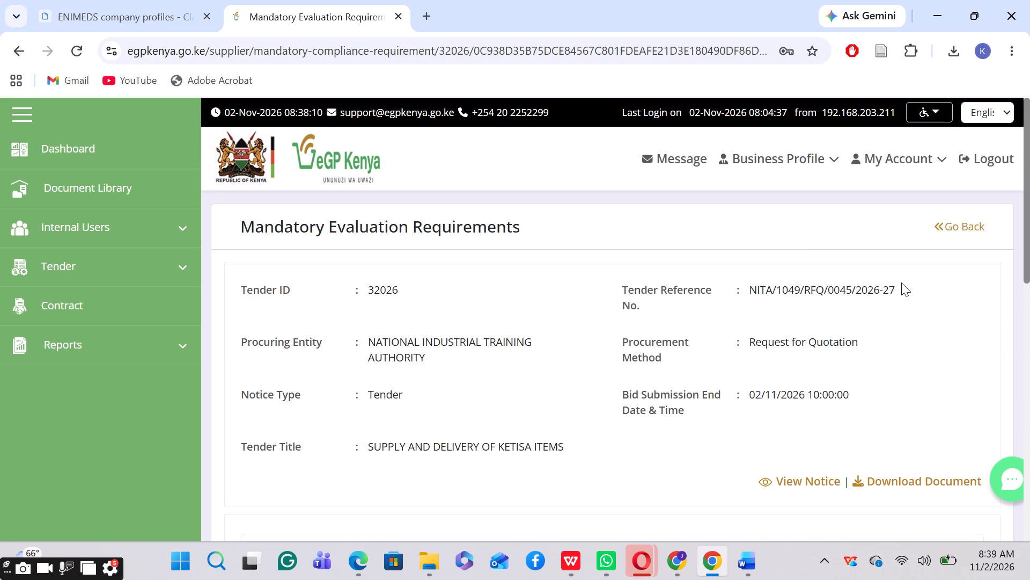
{"action": "left_click", "coordinate": [939, 234]}
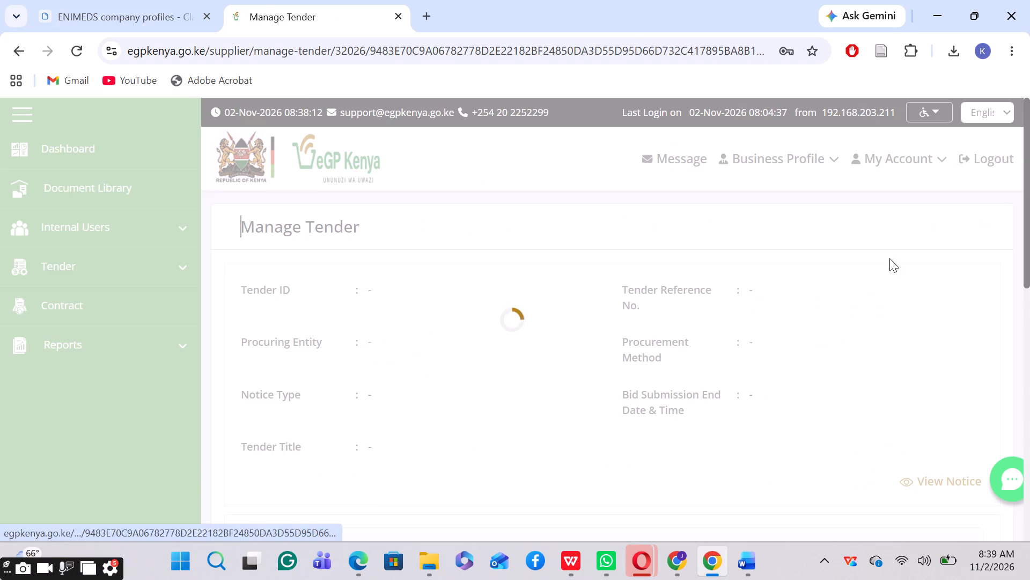
Open the pending Form of Tender for filling from the non-financial forms under Bid Preparation.
{"action": "scroll", "coordinate": [474, 402], "scroll_direction": "down", "scroll_amount": 3}
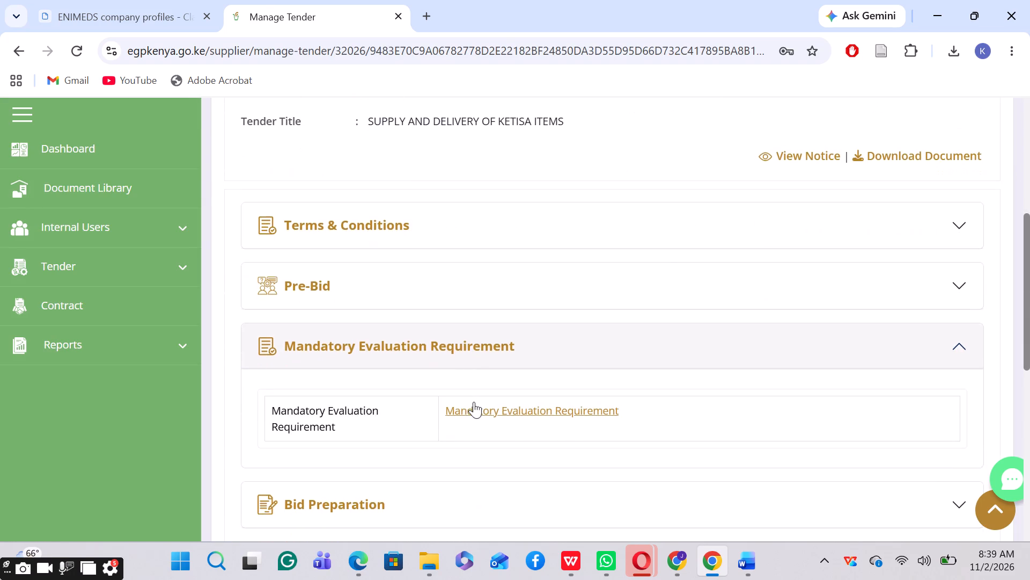
{"action": "scroll", "coordinate": [474, 402], "scroll_direction": "down", "scroll_amount": 3}
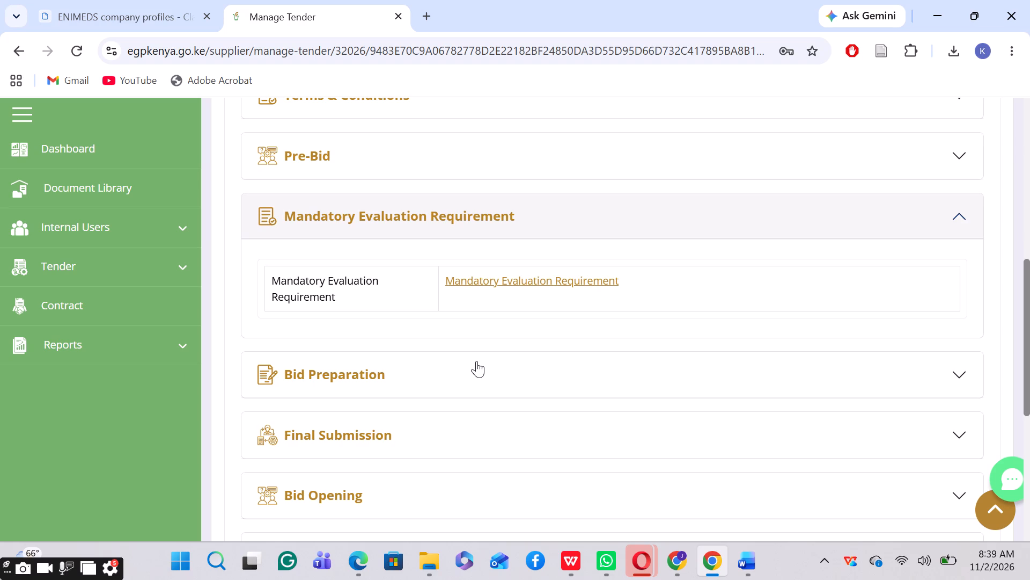
{"action": "scroll", "coordinate": [476, 361], "scroll_direction": "up", "scroll_amount": 1}
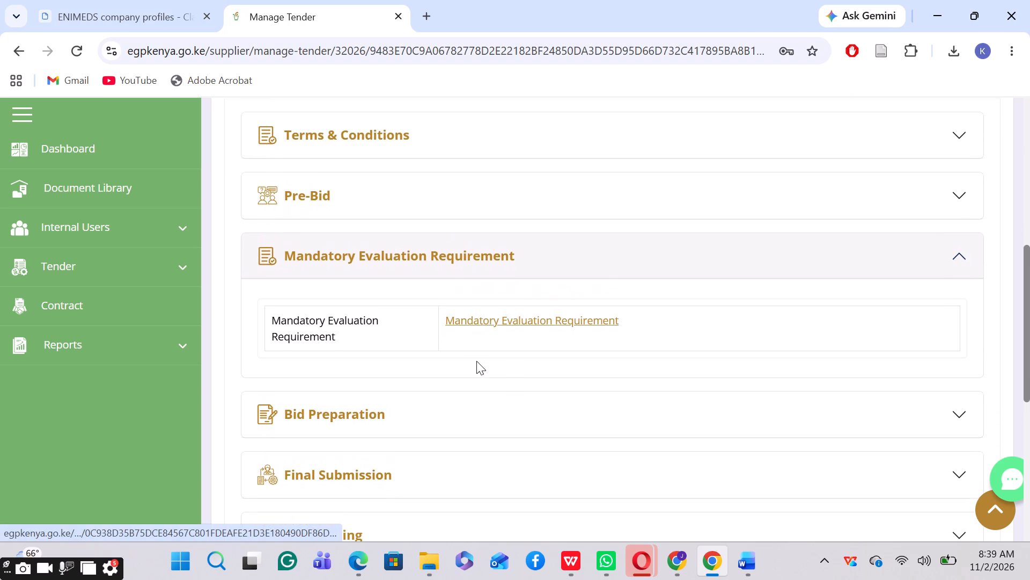
{"action": "scroll", "coordinate": [476, 361], "scroll_direction": "up", "scroll_amount": 1}
{"action": "left_click", "coordinate": [334, 410]}
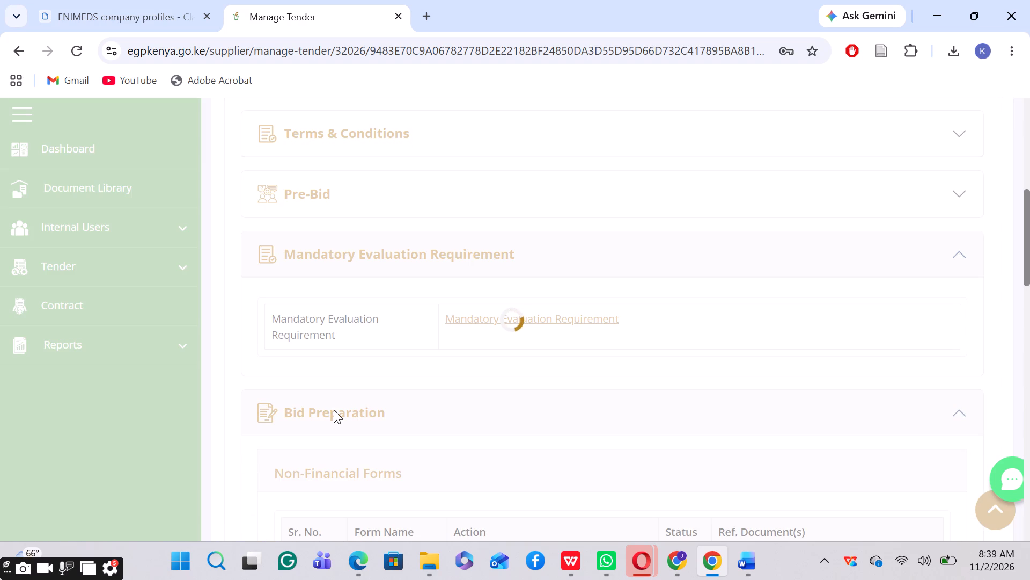
{"action": "scroll", "coordinate": [555, 465], "scroll_direction": "down", "scroll_amount": 4}
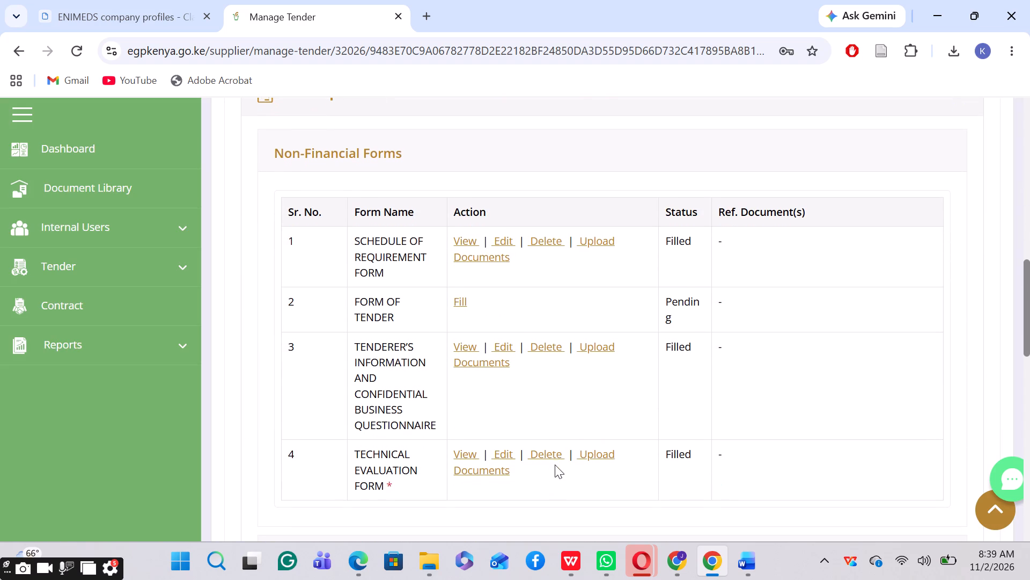
{"action": "left_click", "coordinate": [462, 305]}
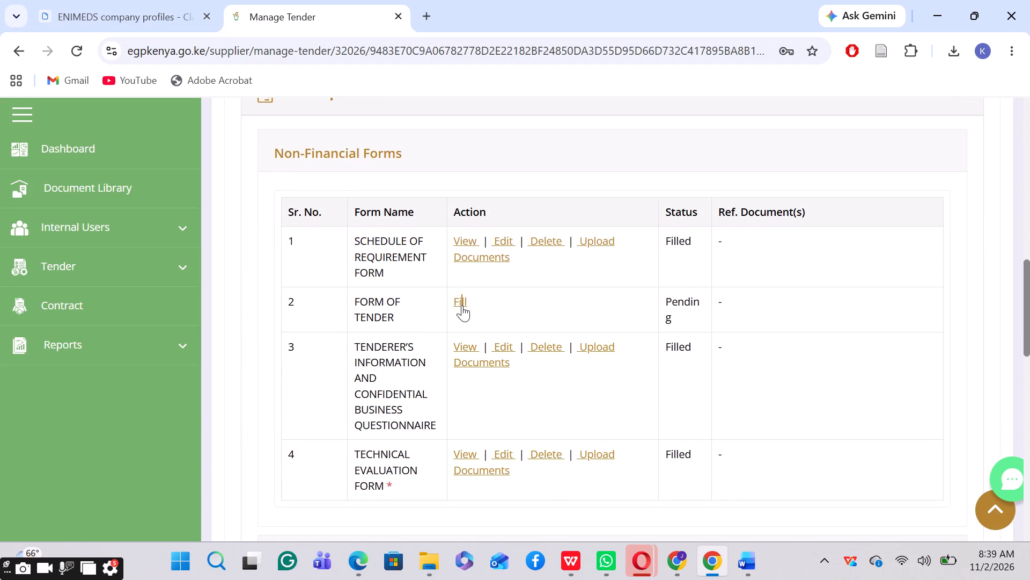
Look through the online Form of Tender's statements, tender price options, state-owned enterprise and certification sections to see what needs filling.
{"action": "scroll", "coordinate": [568, 361], "scroll_direction": "down", "scroll_amount": 6}
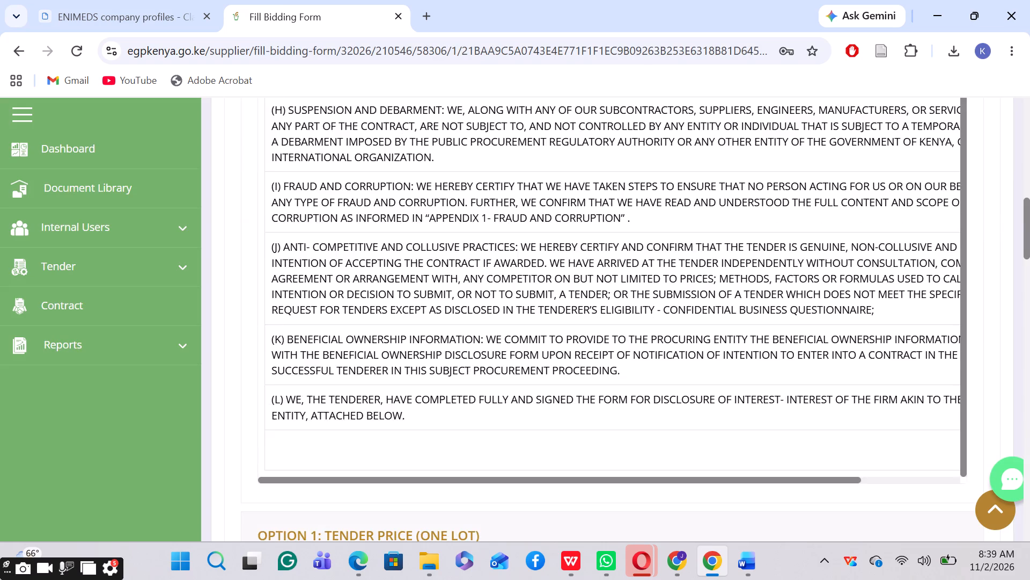
{"action": "scroll", "coordinate": [568, 361], "scroll_direction": "down", "scroll_amount": 4}
{"action": "scroll", "coordinate": [568, 361], "scroll_direction": "up", "scroll_amount": 1}
{"action": "scroll", "coordinate": [568, 361], "scroll_direction": "down", "scroll_amount": 3}
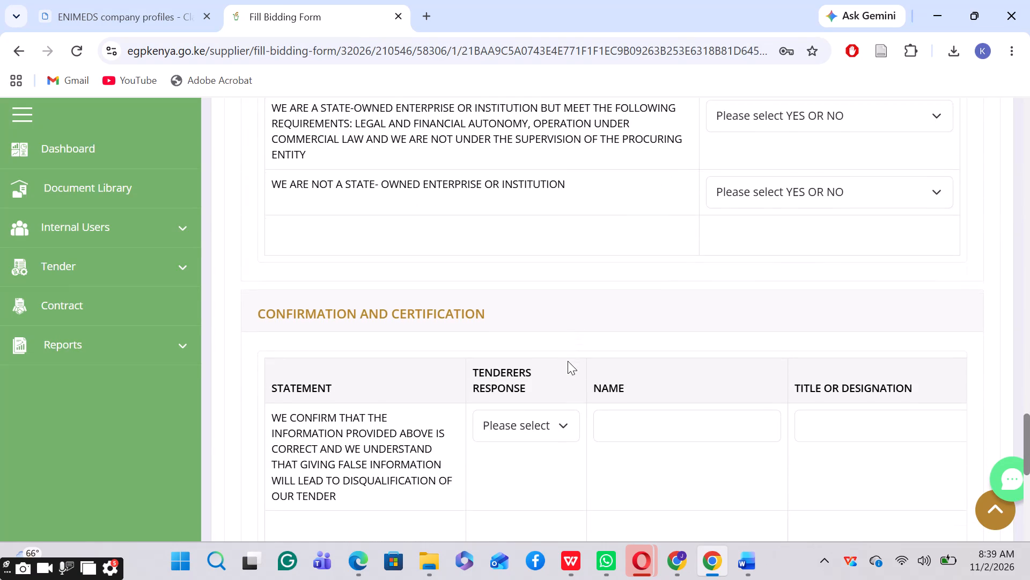
{"action": "scroll", "coordinate": [568, 361], "scroll_direction": "down", "scroll_amount": 1}
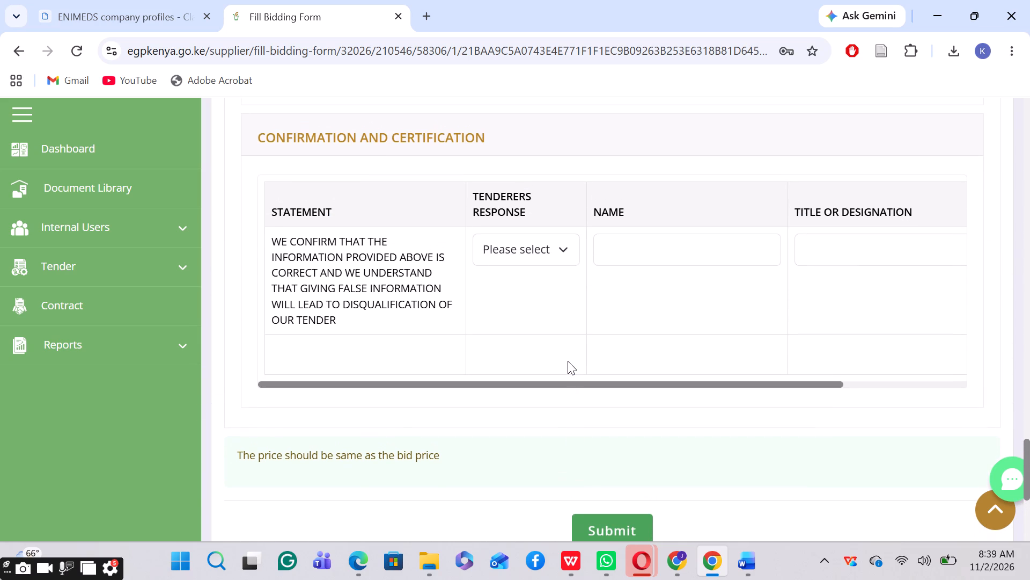
{"action": "scroll", "coordinate": [568, 361], "scroll_direction": "up", "scroll_amount": 6}
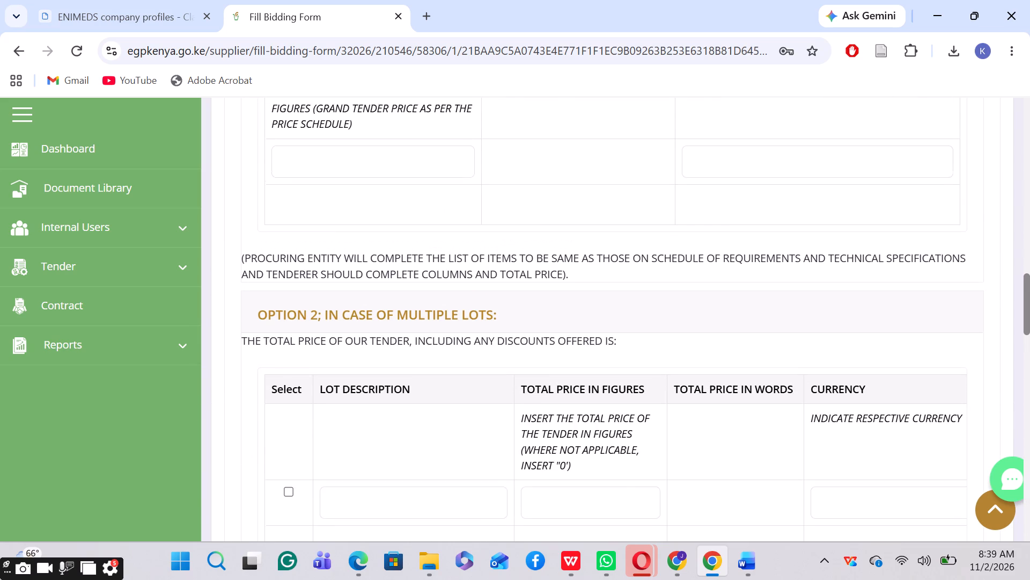
{"action": "scroll", "coordinate": [568, 361], "scroll_direction": "up", "scroll_amount": 5}
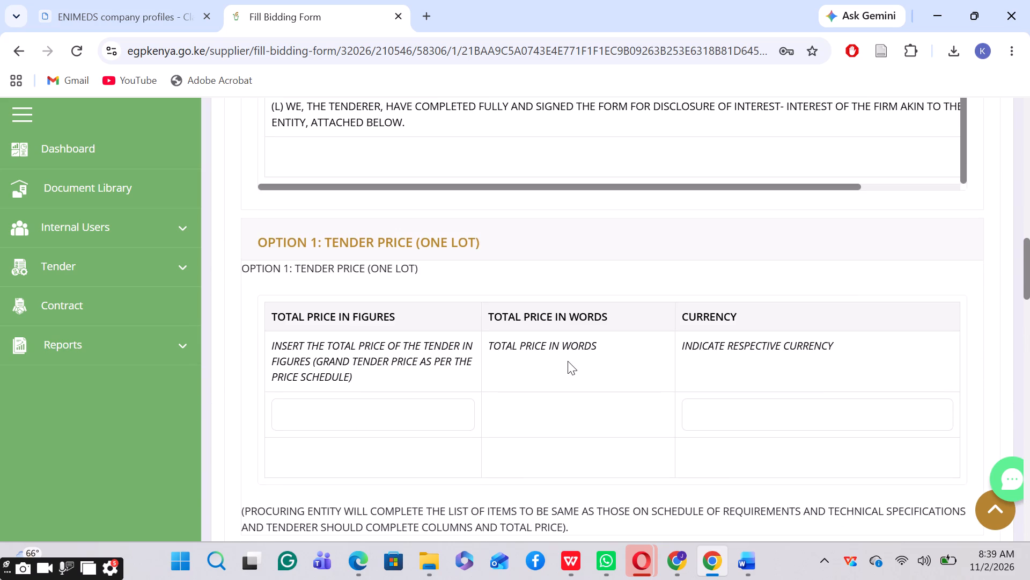
{"action": "scroll", "coordinate": [568, 361], "scroll_direction": "up", "scroll_amount": 3}
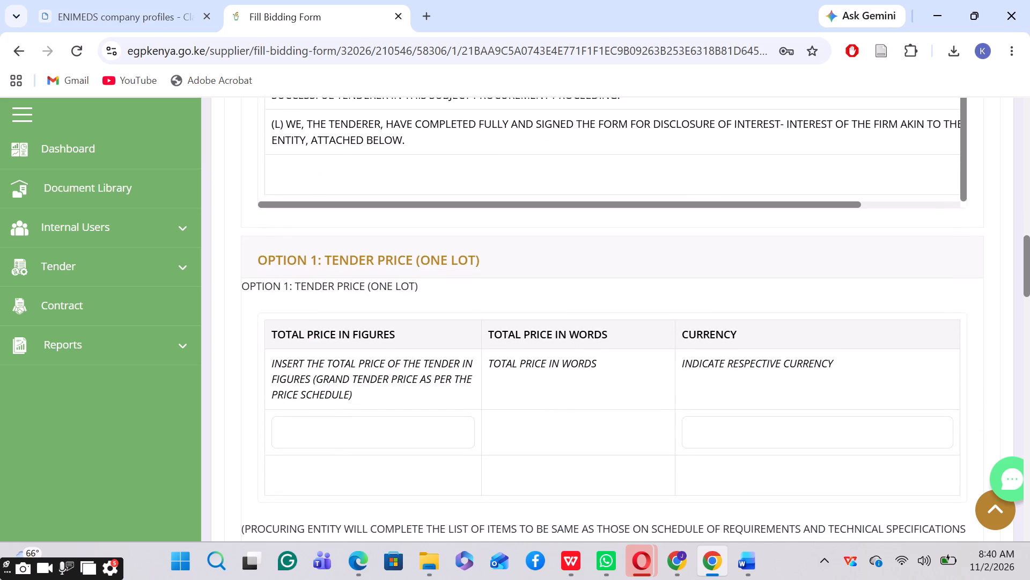
{"action": "scroll", "coordinate": [568, 361], "scroll_direction": "up", "scroll_amount": 1}
{"action": "scroll", "coordinate": [564, 281], "scroll_direction": "down", "scroll_amount": 3}
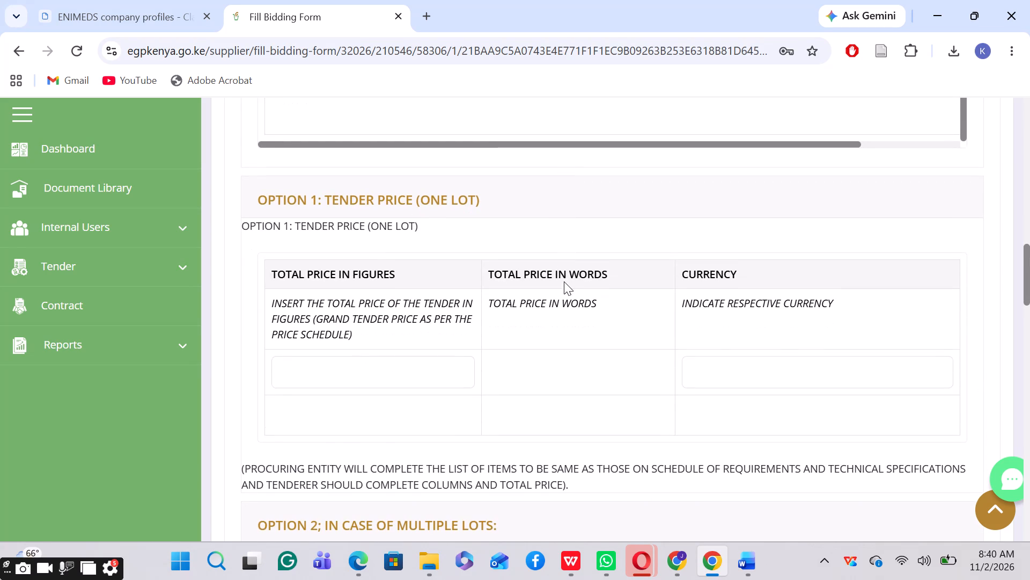
{"action": "left_click", "coordinate": [325, 370]}
{"action": "key", "text": "2"}
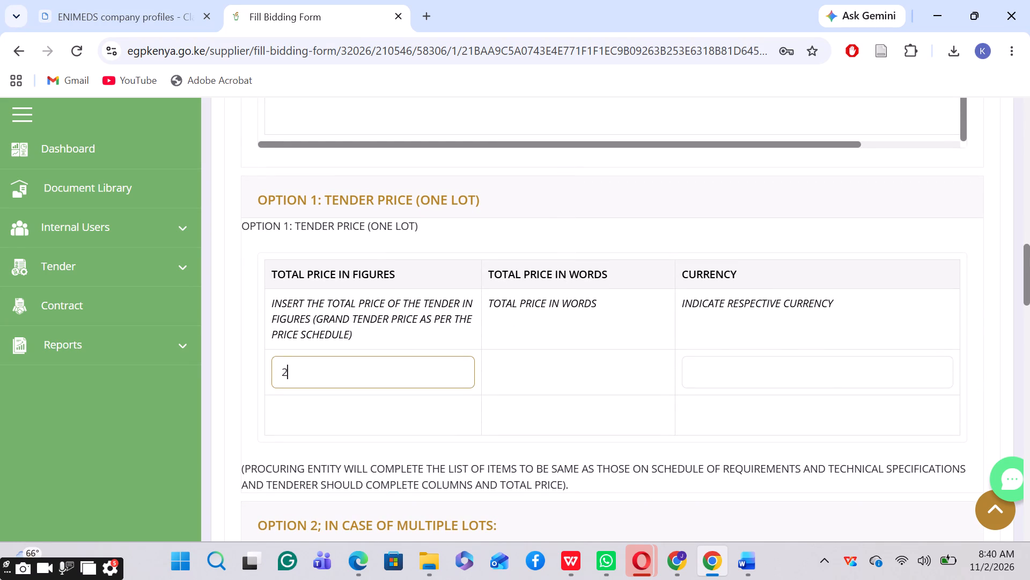
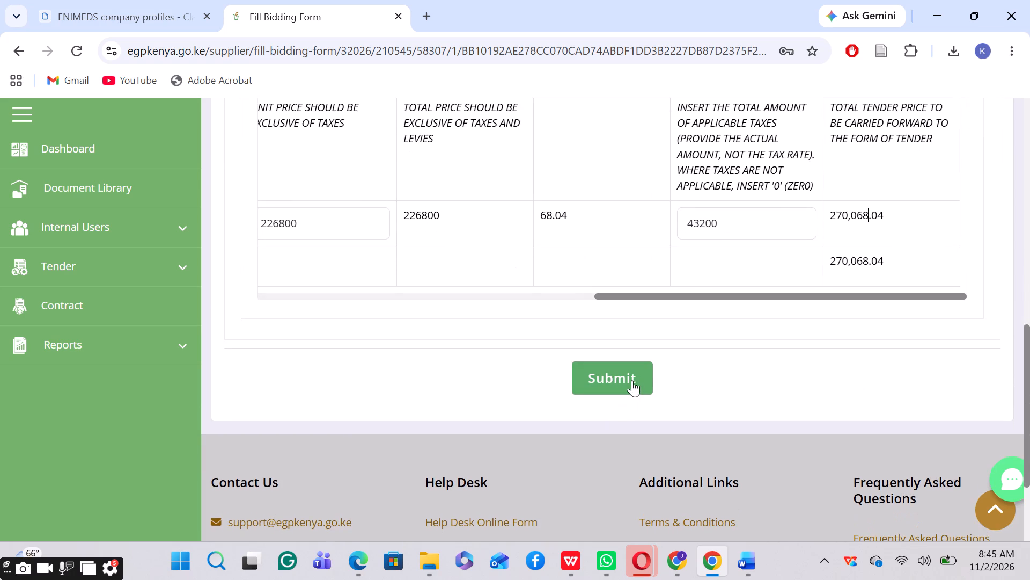
{"action": "scroll", "coordinate": [672, 176], "scroll_direction": "right", "scroll_amount": 2}
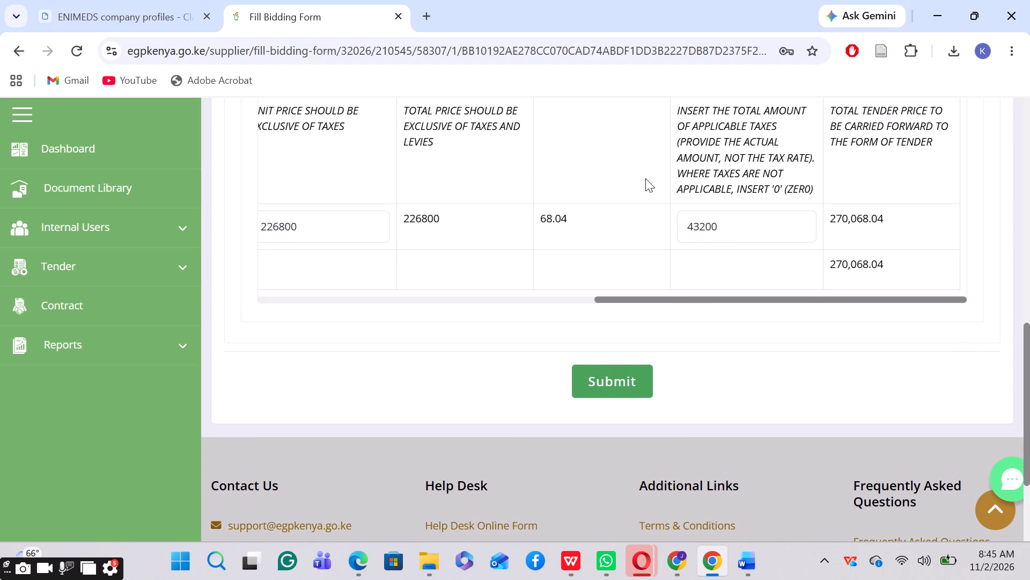
{"action": "scroll", "coordinate": [619, 168], "scroll_direction": "right", "scroll_amount": 1}
{"action": "scroll", "coordinate": [619, 168], "scroll_direction": "up", "scroll_amount": 1}
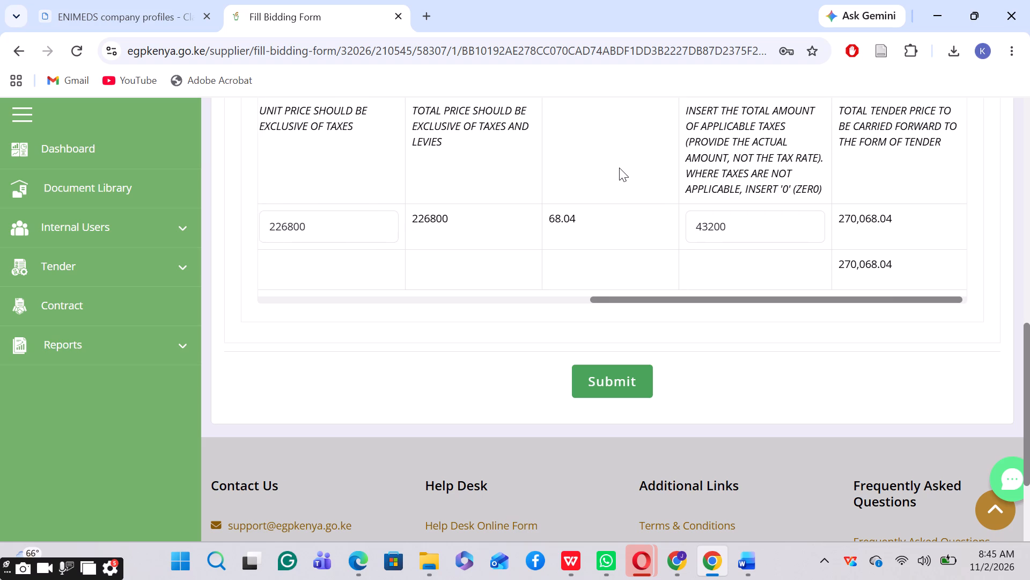
{"action": "scroll", "coordinate": [619, 168], "scroll_direction": "up", "scroll_amount": 3}
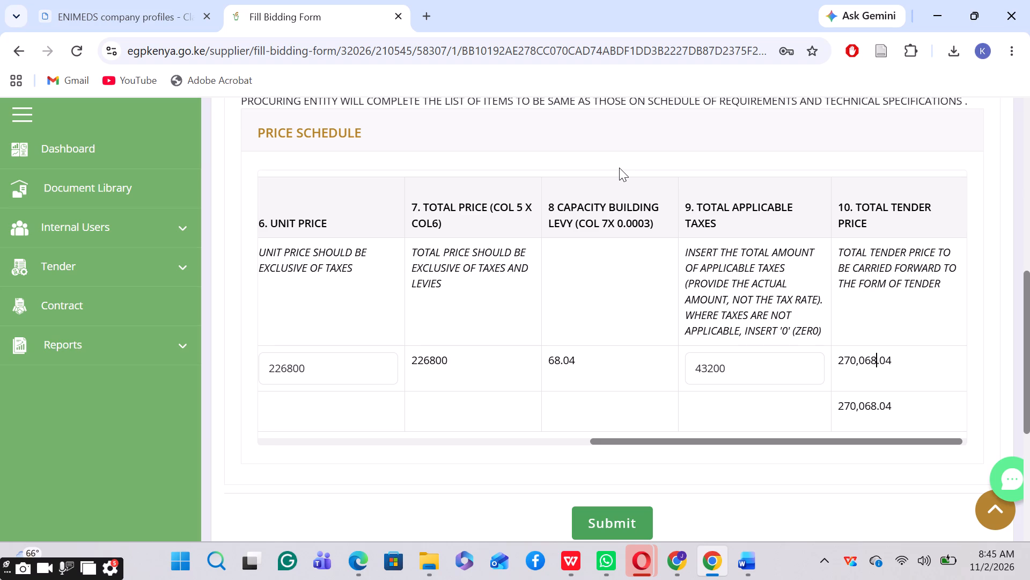
Submit the completed Price Schedule Form.
{"action": "left_click", "coordinate": [597, 516]}
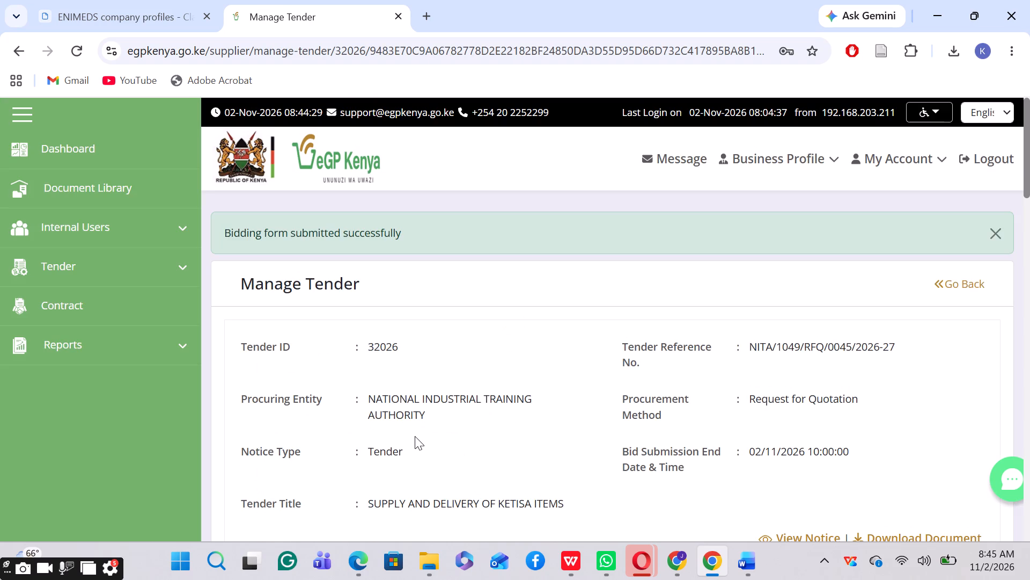
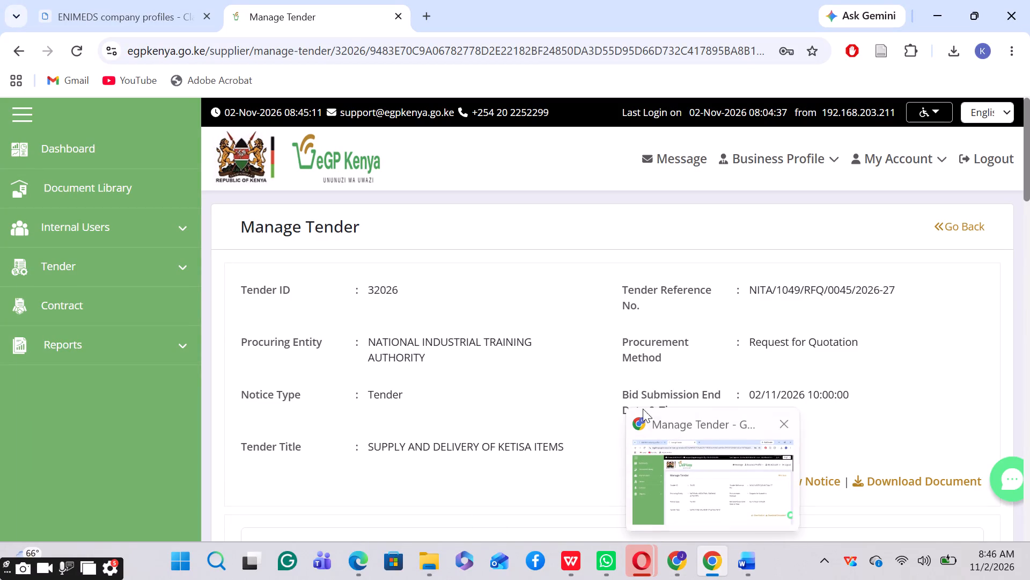
Review the tender's Bid Preparation section, checking the status of the non-financial and financial forms and the activities required before final submission.
{"action": "scroll", "coordinate": [495, 288], "scroll_direction": "down", "scroll_amount": 6}
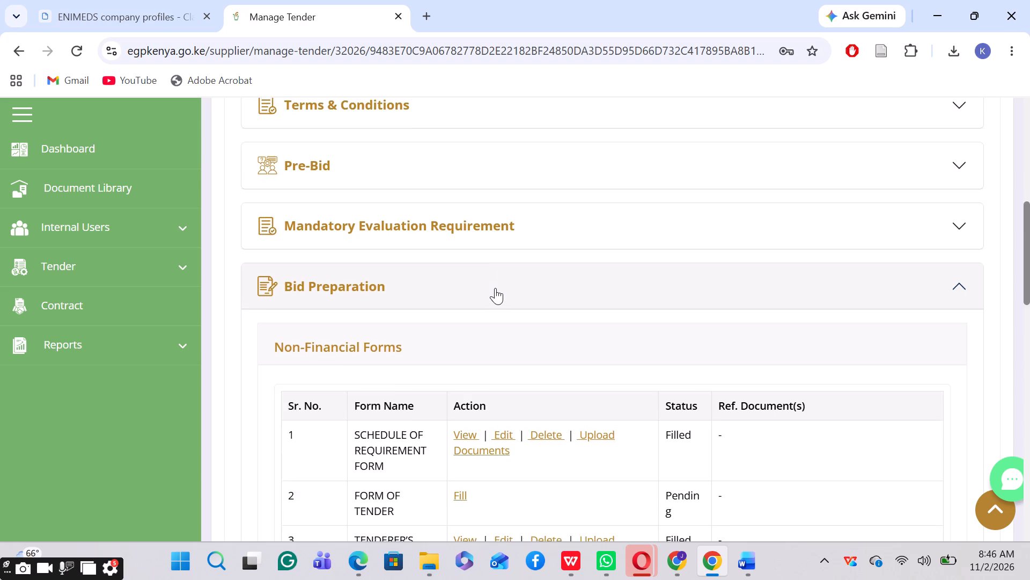
{"action": "scroll", "coordinate": [495, 288], "scroll_direction": "down", "scroll_amount": 1}
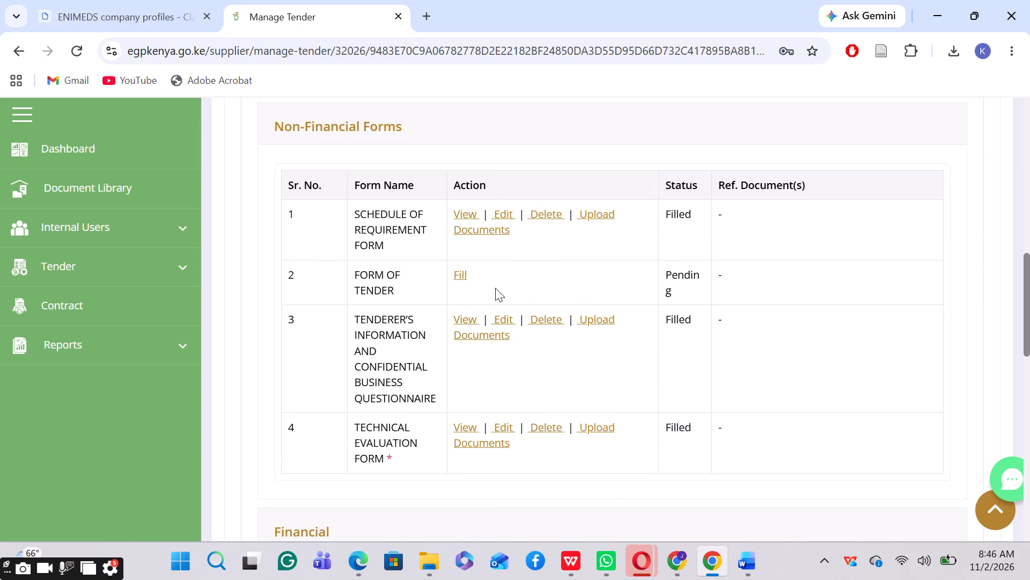
{"action": "scroll", "coordinate": [495, 288], "scroll_direction": "down", "scroll_amount": 4}
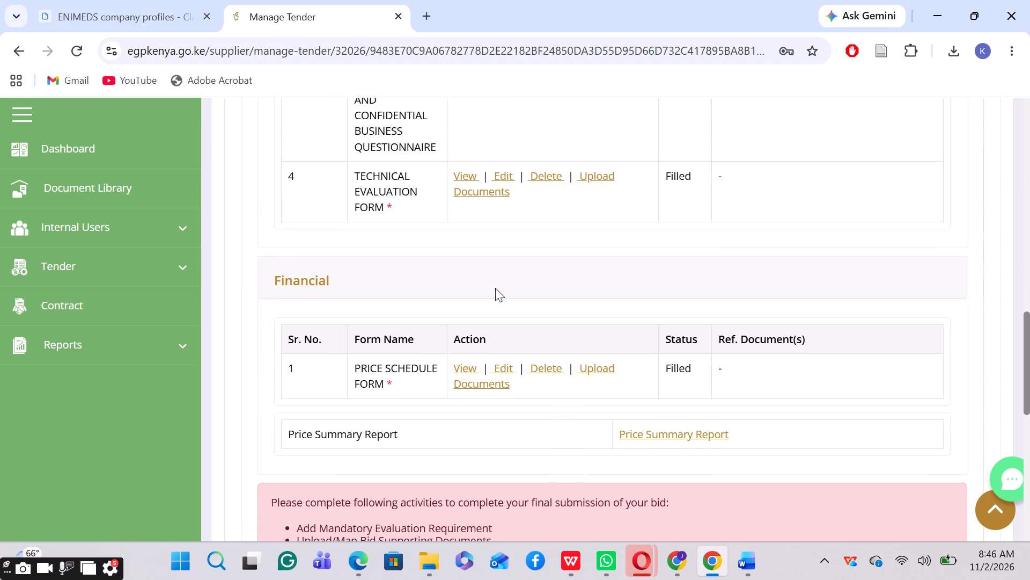
{"action": "scroll", "coordinate": [495, 288], "scroll_direction": "down", "scroll_amount": 1}
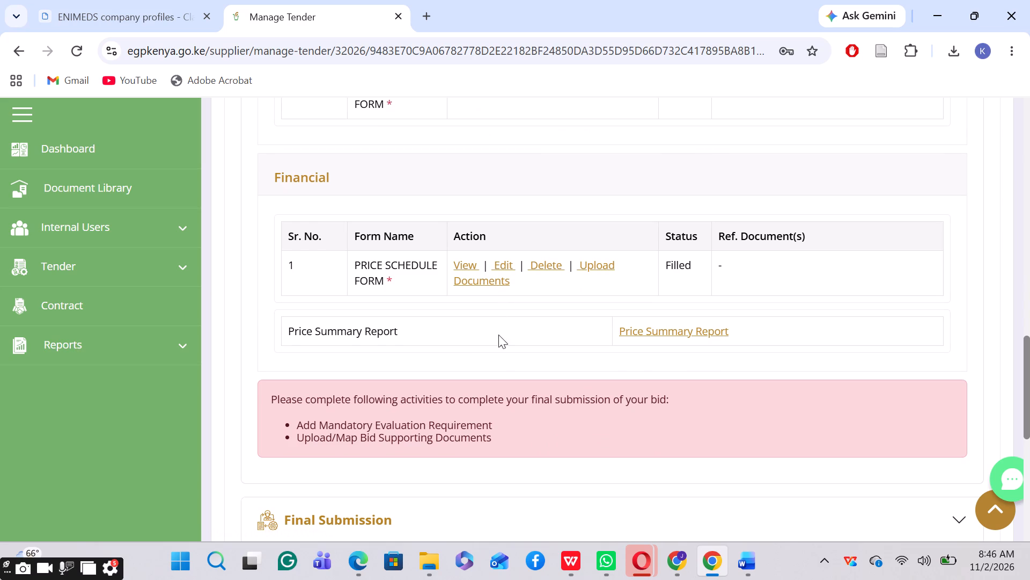
{"action": "scroll", "coordinate": [527, 336], "scroll_direction": "up", "scroll_amount": 1}
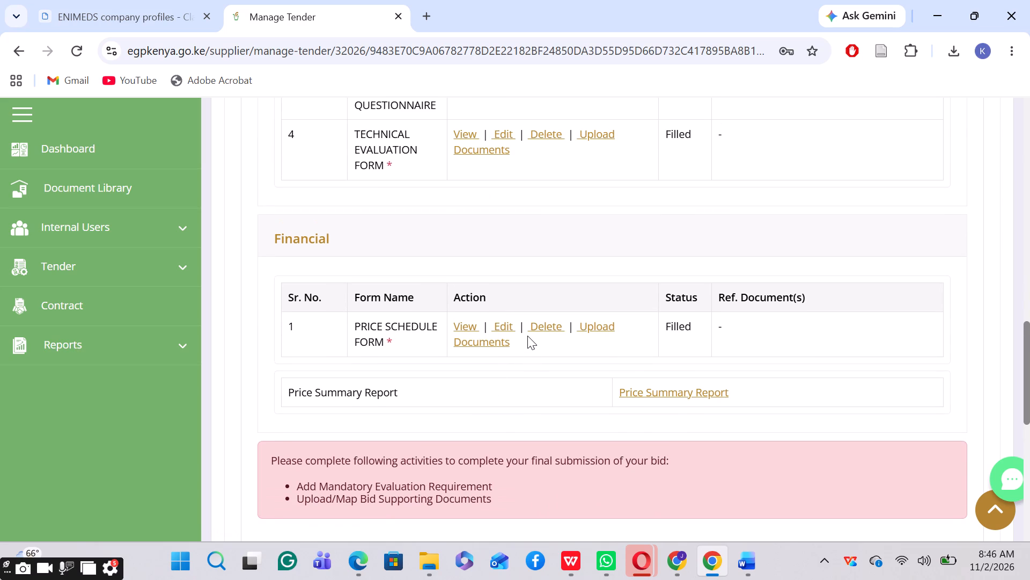
Open the document upload page for a completed bid form in the tender's Bid Preparation section.
{"action": "scroll", "coordinate": [527, 336], "scroll_direction": "up", "scroll_amount": 1}
{"action": "left_click", "coordinate": [595, 325]}
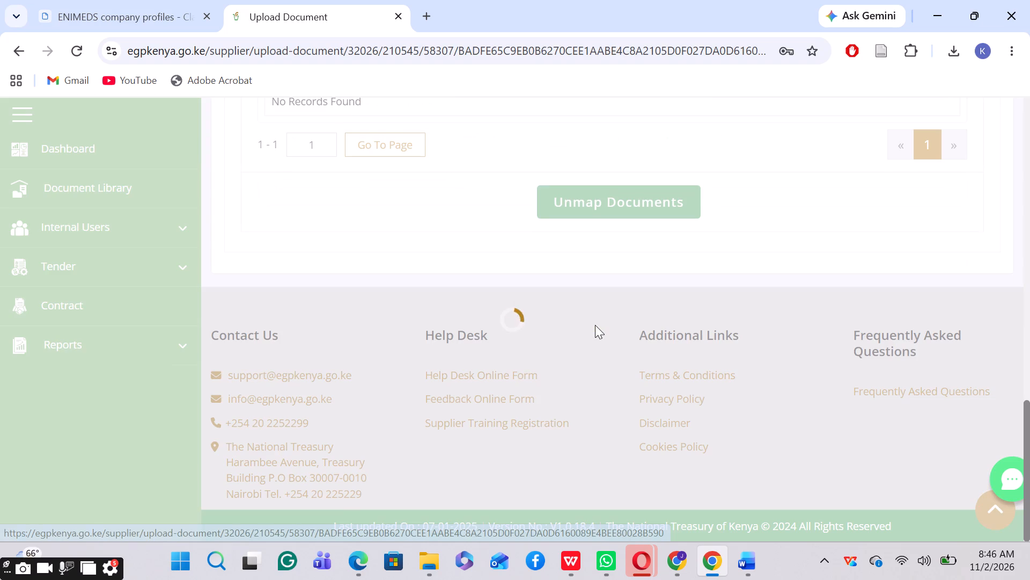